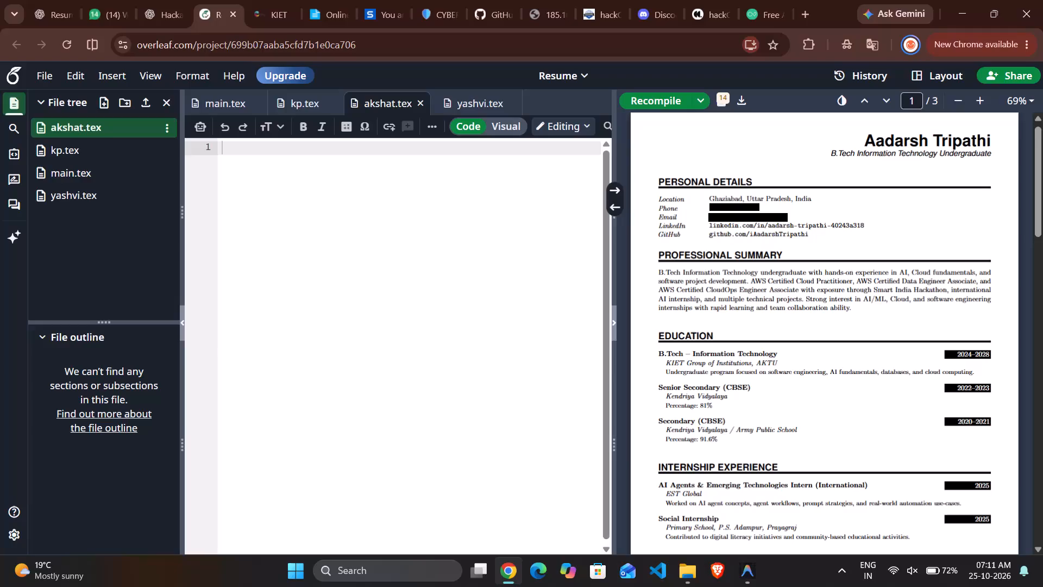
Paste the copied LaTeX resume source into the empty akshat.tex and recompile the project to refresh the PDF preview.
click(315, 156)
key(ctrl+v)
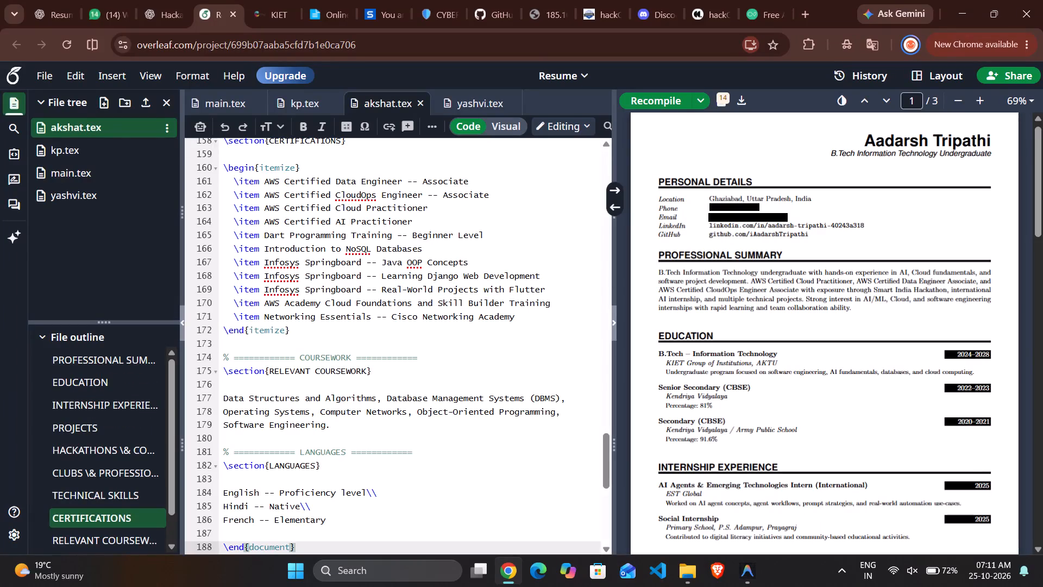
click(655, 100)
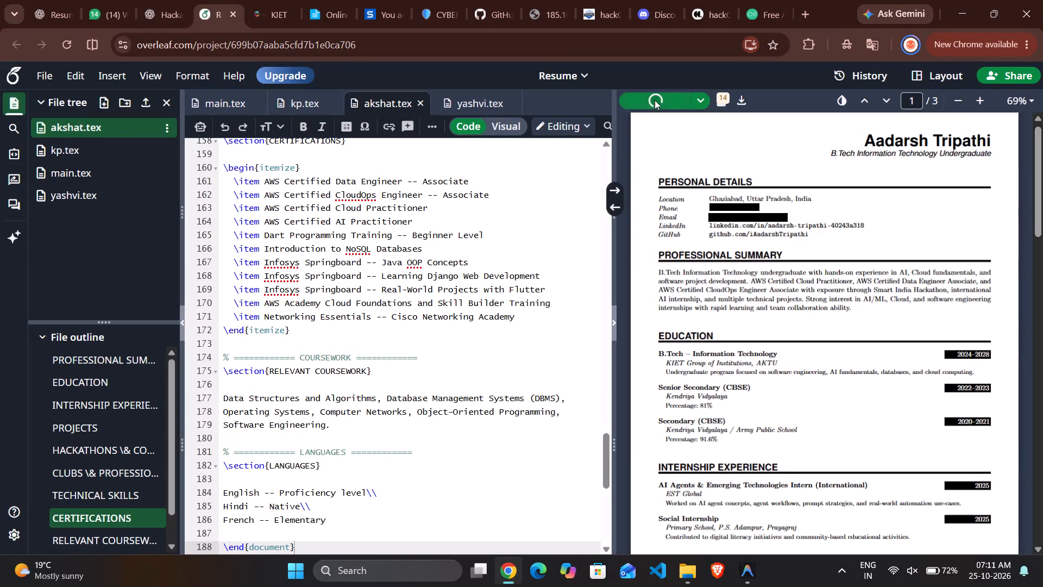
scroll(412, 256, up, 10)
scroll(412, 256, up, 11)
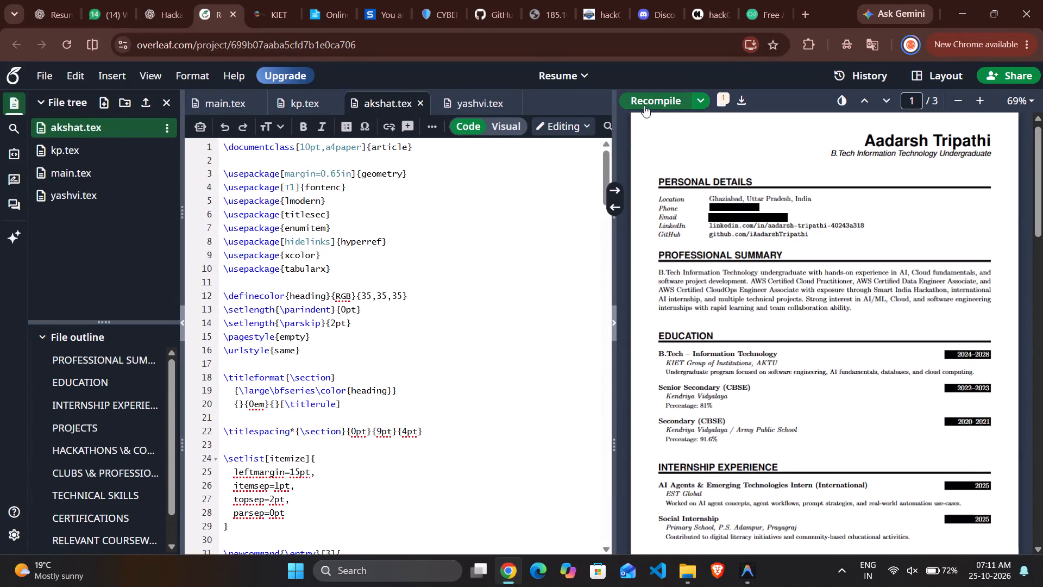
click(644, 105)
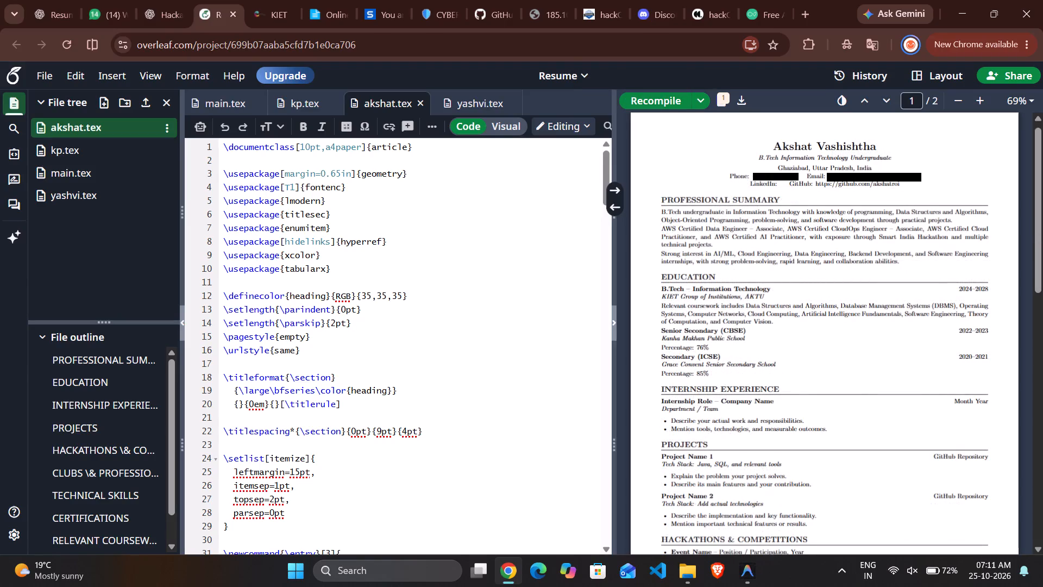
scroll(879, 407, down, 1)
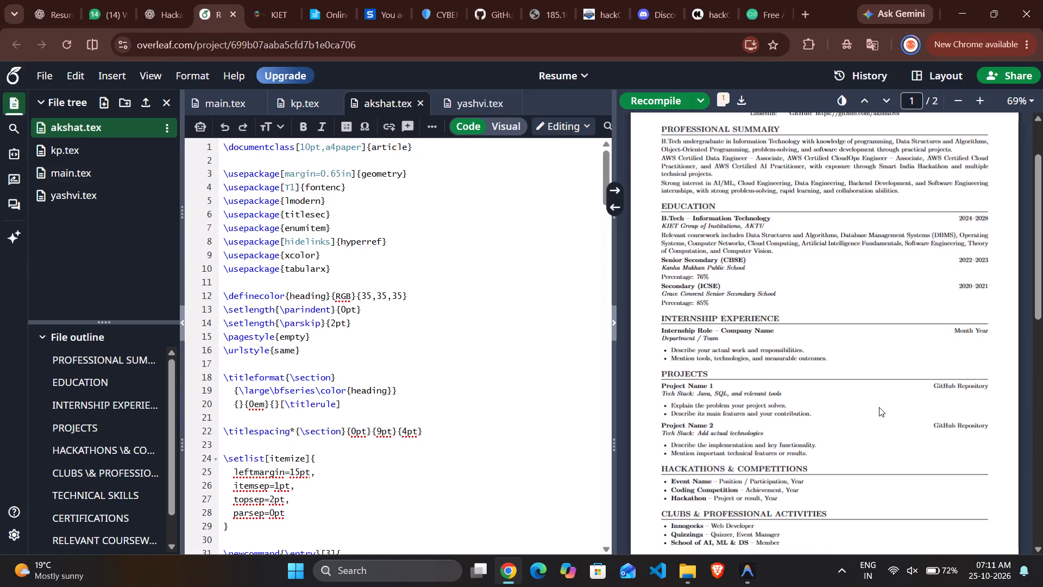
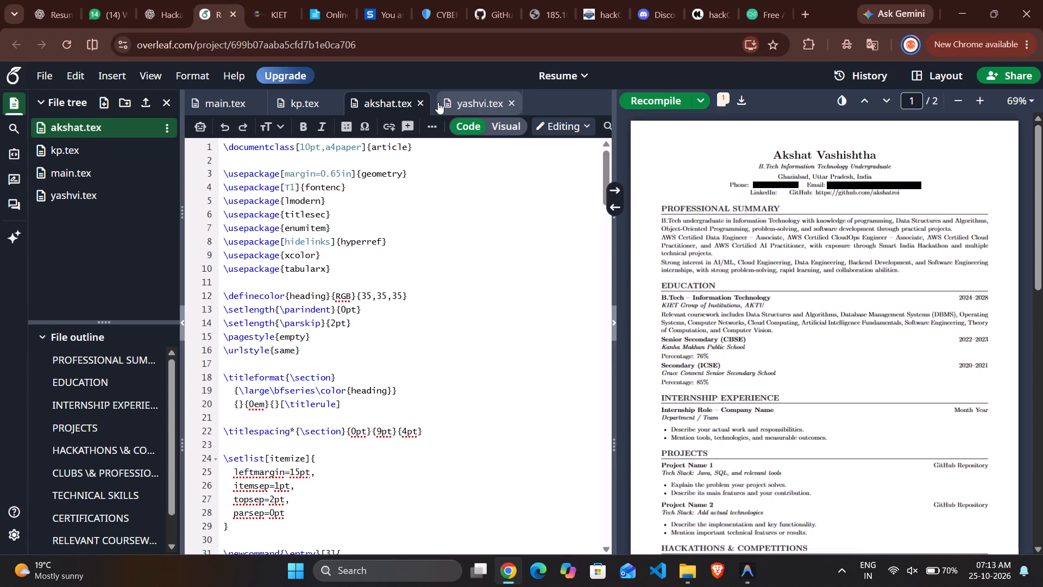
click(438, 102)
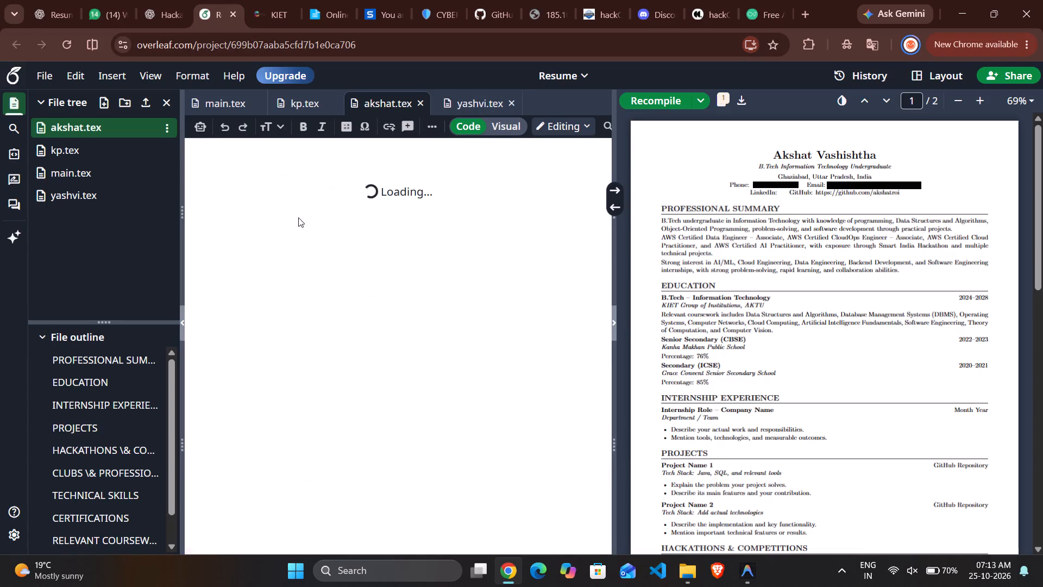
click(306, 241)
key(ctrl+a)
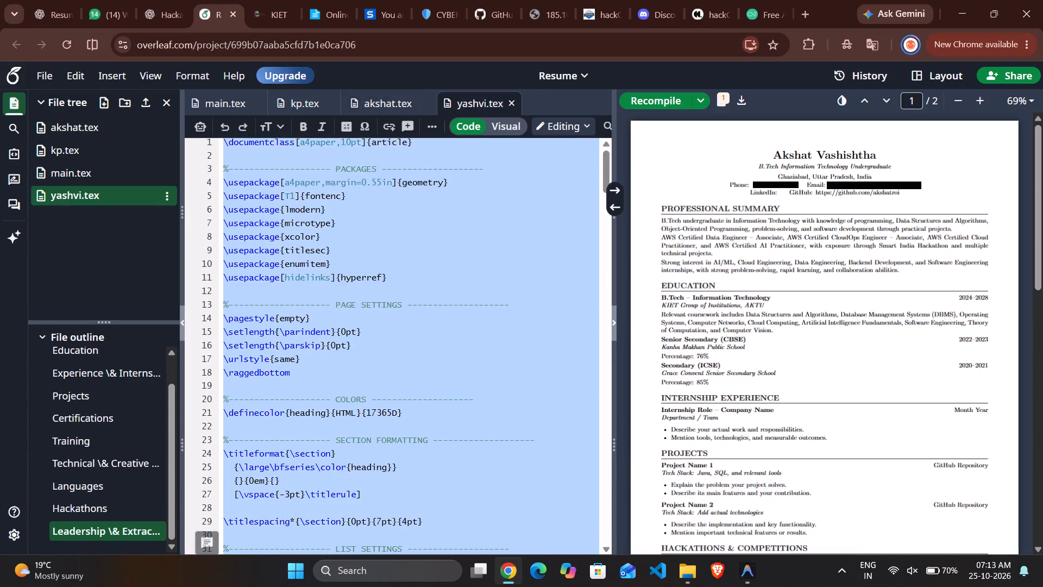
key(ctrl+v)
click(643, 102)
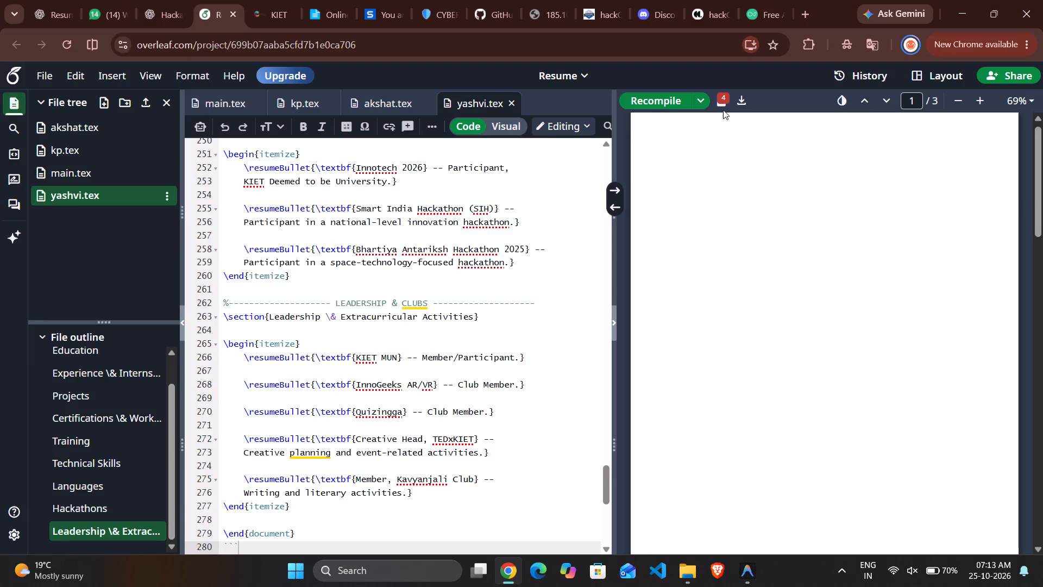
Delete the stray "```latex" text on the first line of yashvi.tex and recompile the project.
scroll(716, 191, down, 8)
scroll(716, 191, up, 3)
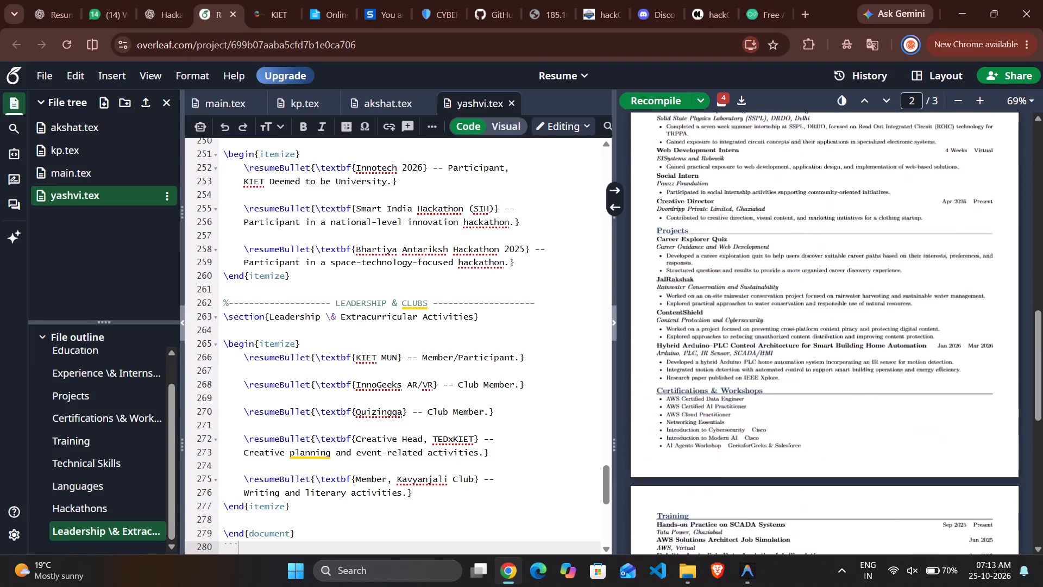
scroll(716, 191, up, 5)
scroll(716, 191, down, 6)
scroll(419, 249, up, 10)
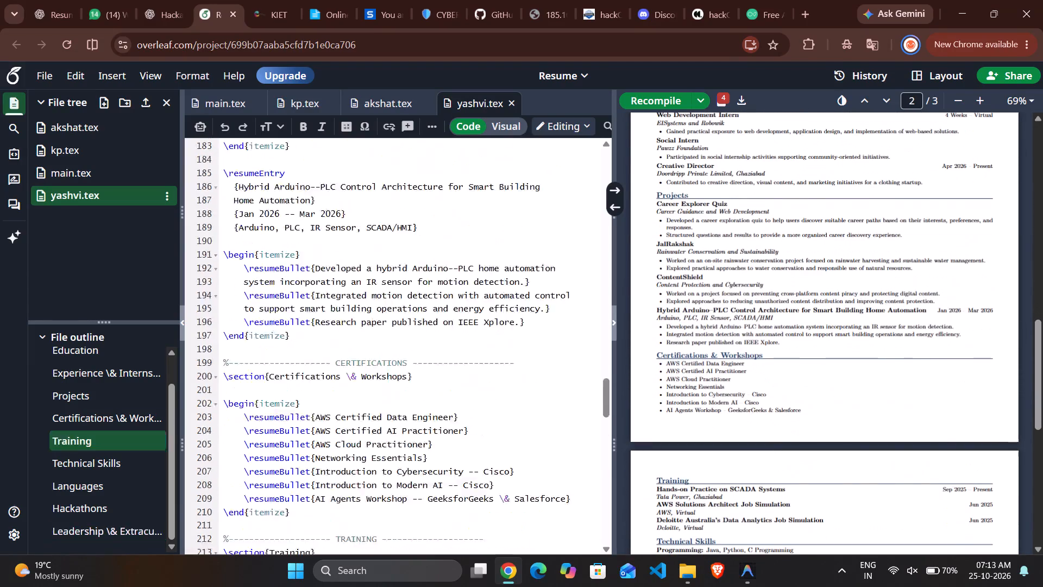
scroll(419, 249, up, 10)
scroll(419, 249, up, 13)
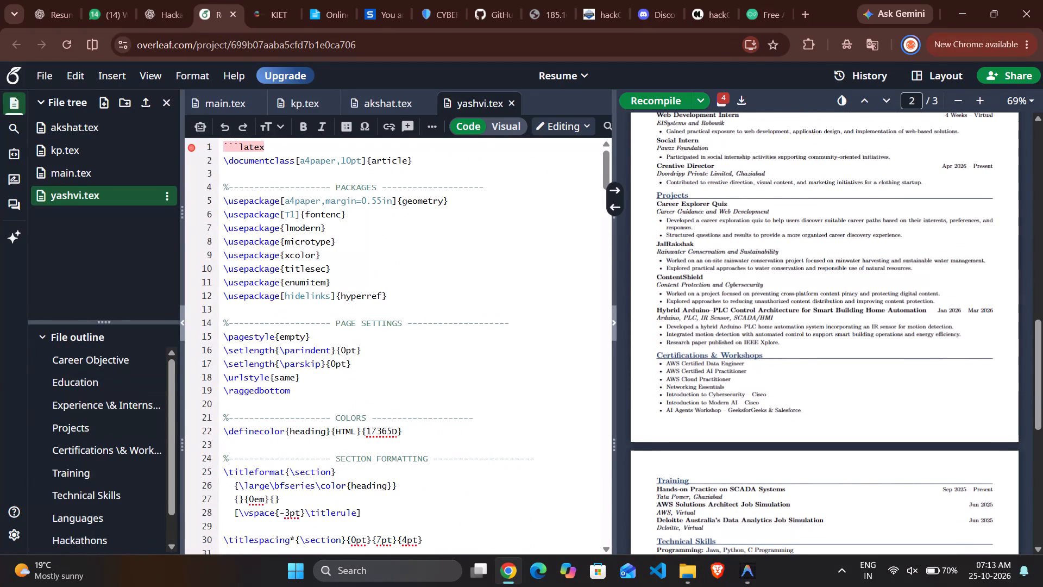
drag(277, 149, 157, 128)
key(BackSpace)
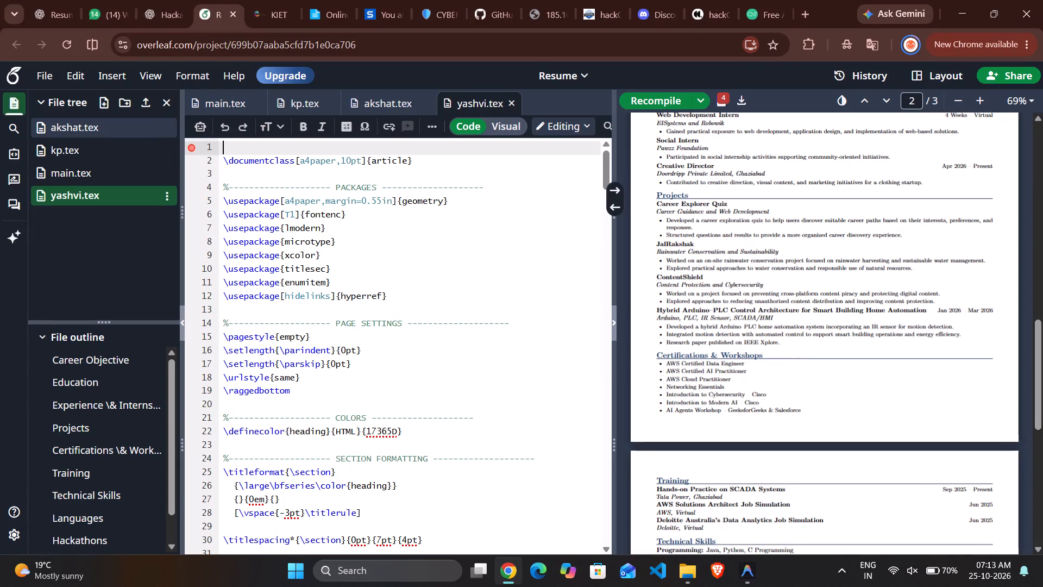
click(637, 99)
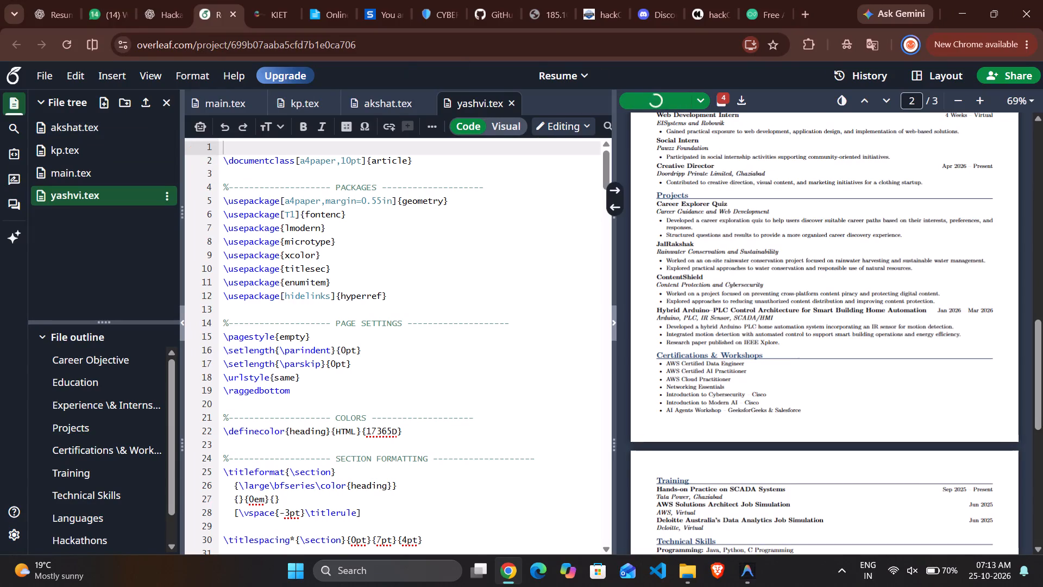
Check the end of the yashvi.tex source and examine the first page of the recompiled resume preview.
scroll(308, 201, down, 12)
scroll(308, 201, down, 11)
scroll(308, 201, down, 10)
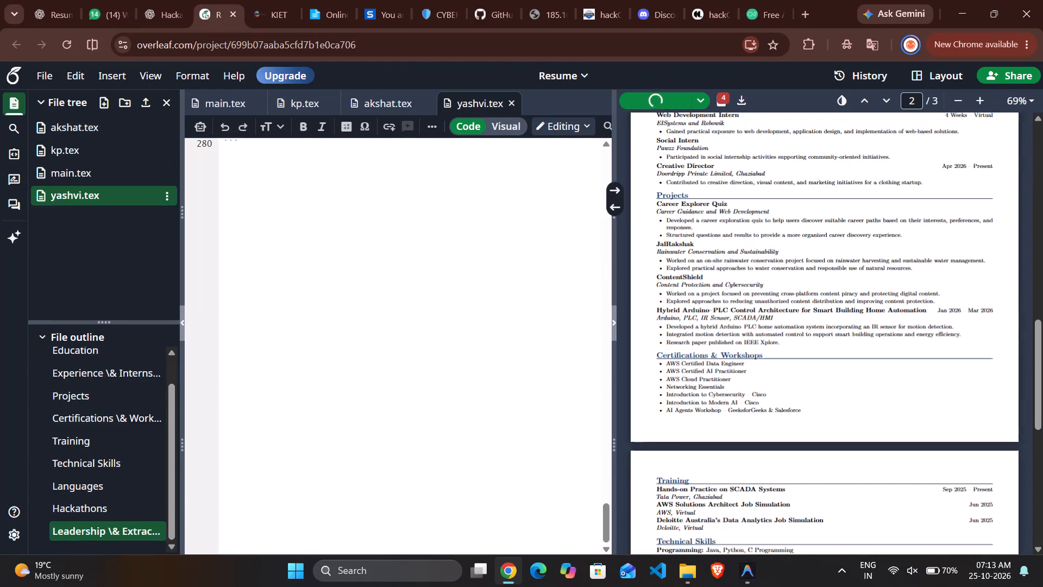
scroll(308, 201, up, 13)
scroll(308, 201, up, 13)
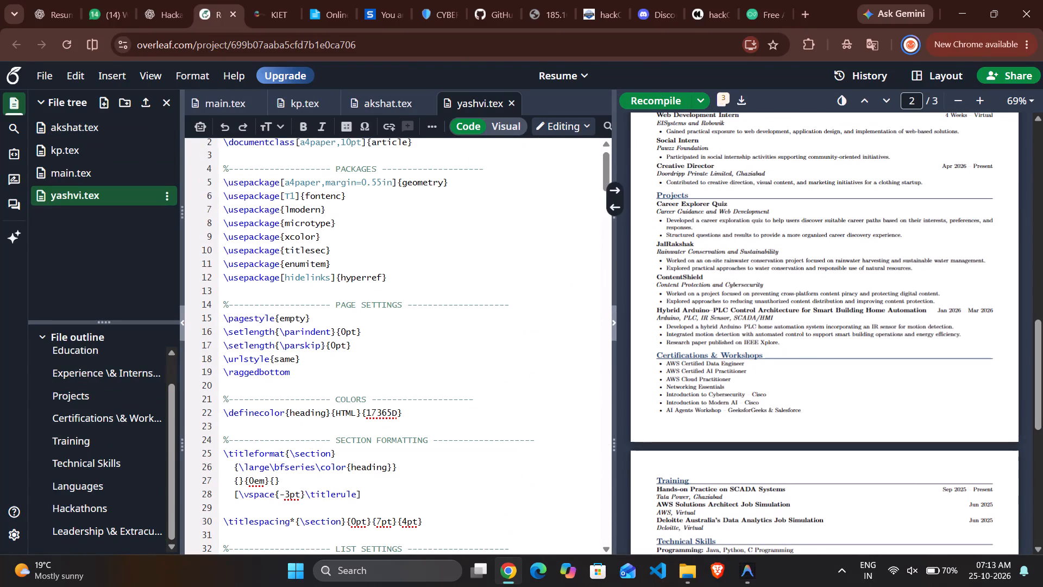
scroll(745, 218, up, 12)
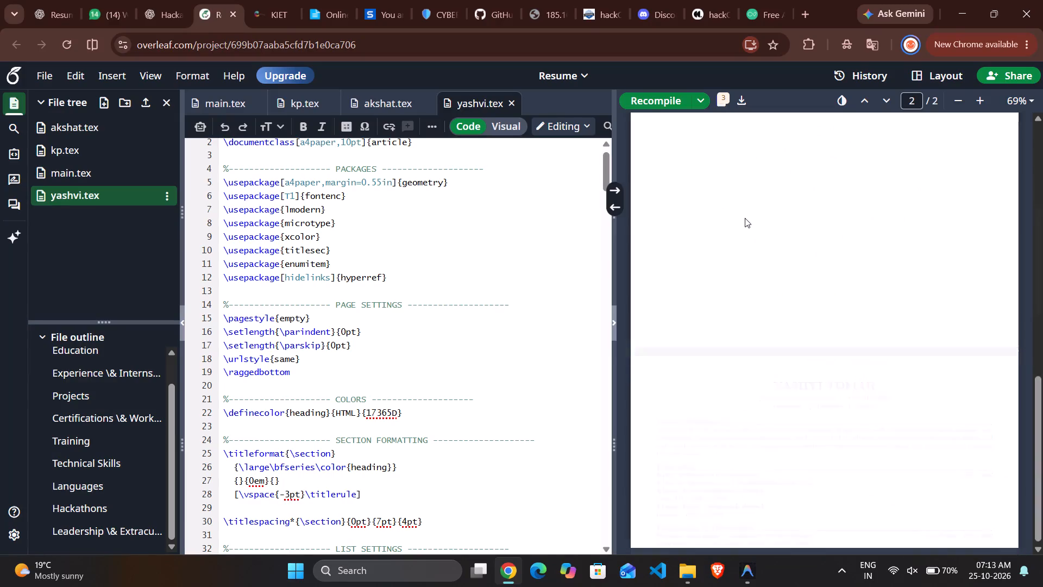
scroll(745, 218, up, 2)
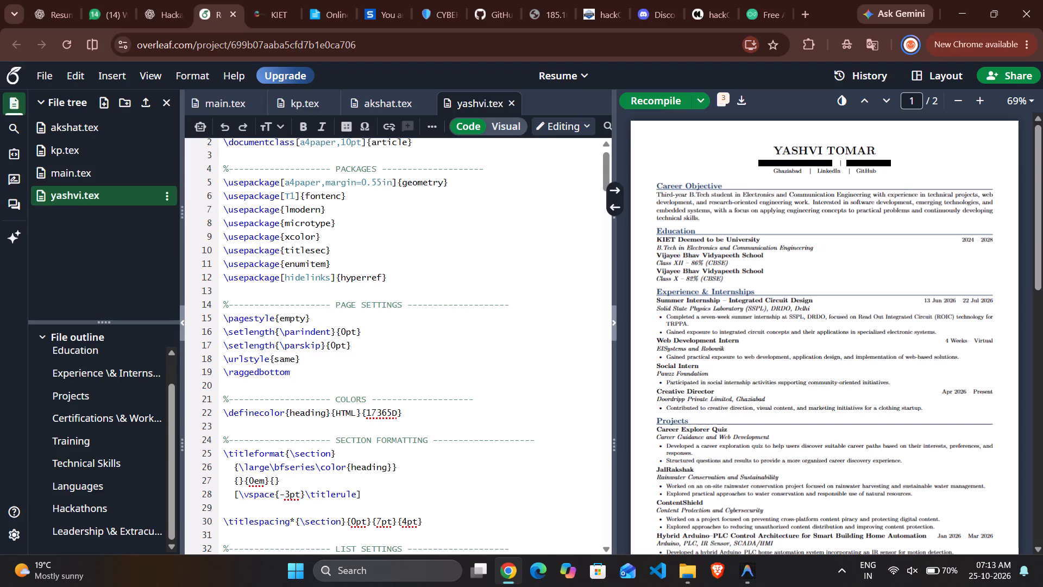
scroll(585, 299, down, 2)
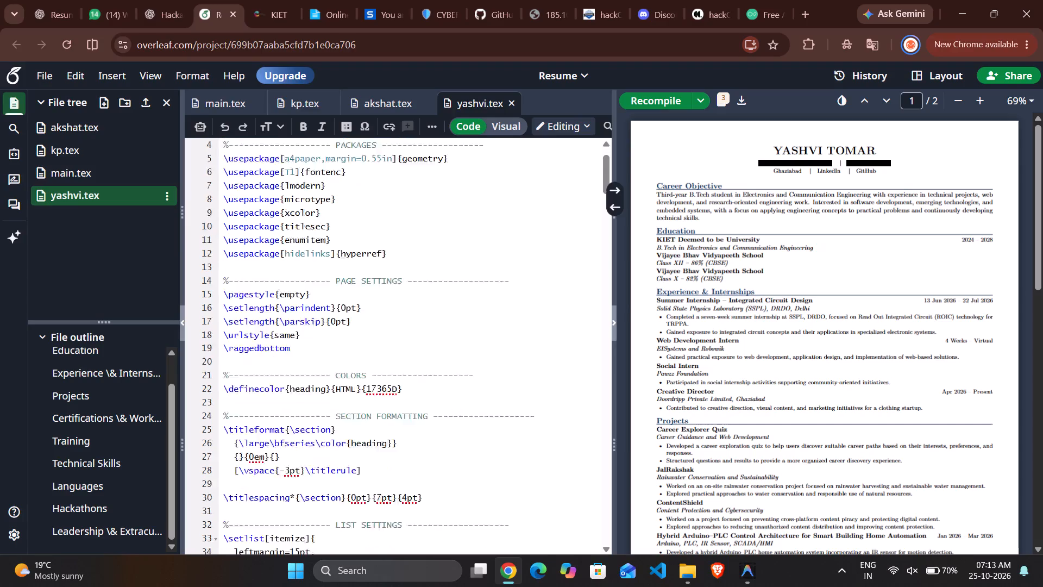
scroll(585, 299, down, 8)
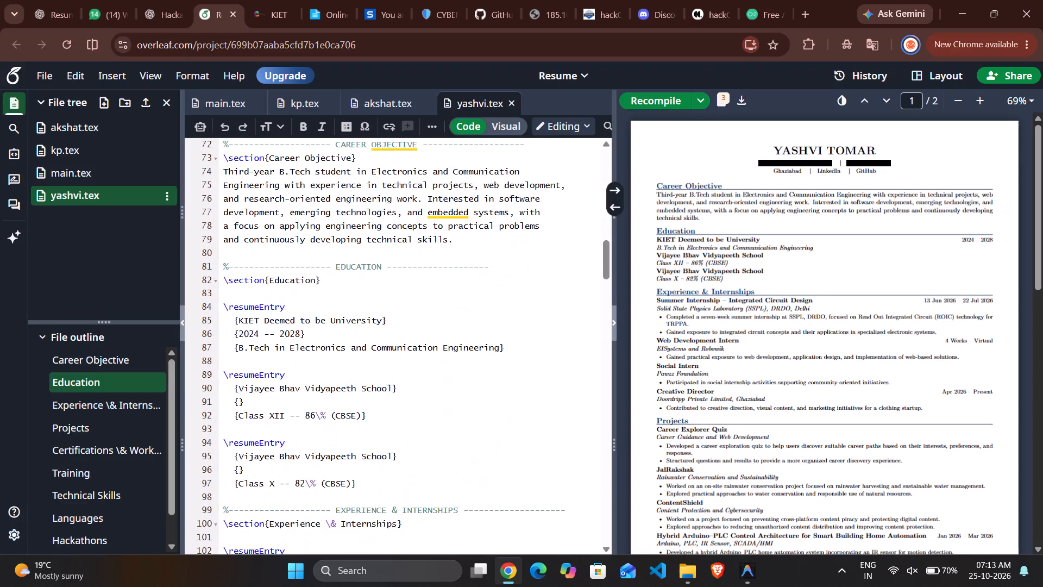
scroll(585, 299, down, 4)
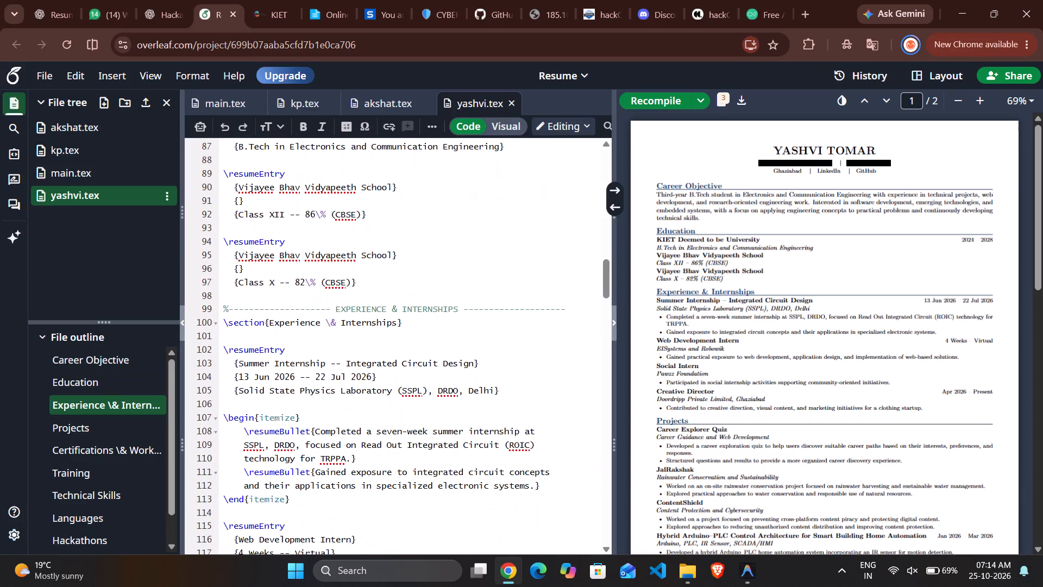
scroll(585, 299, down, 5)
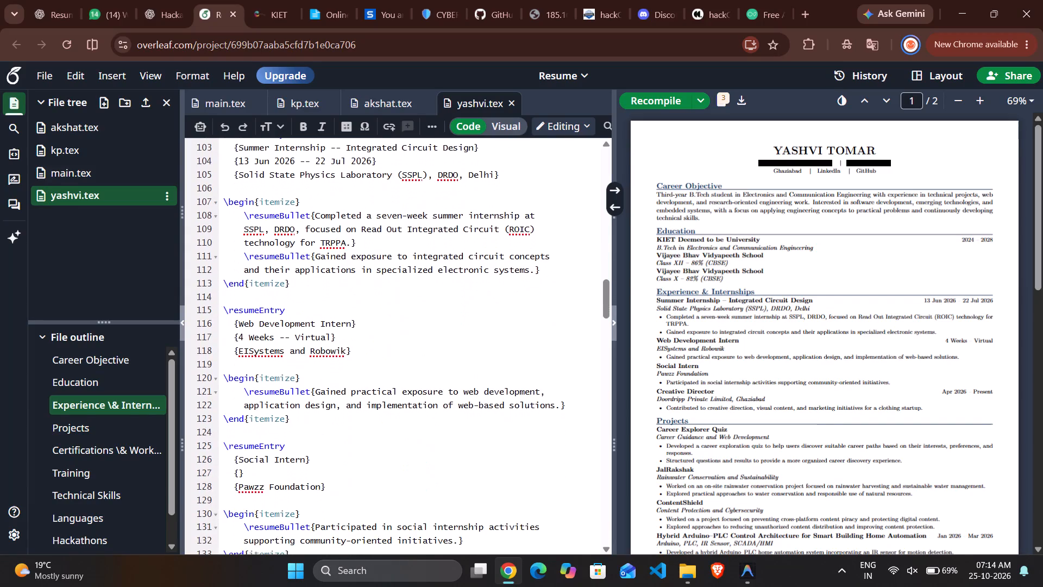
scroll(585, 299, down, 2)
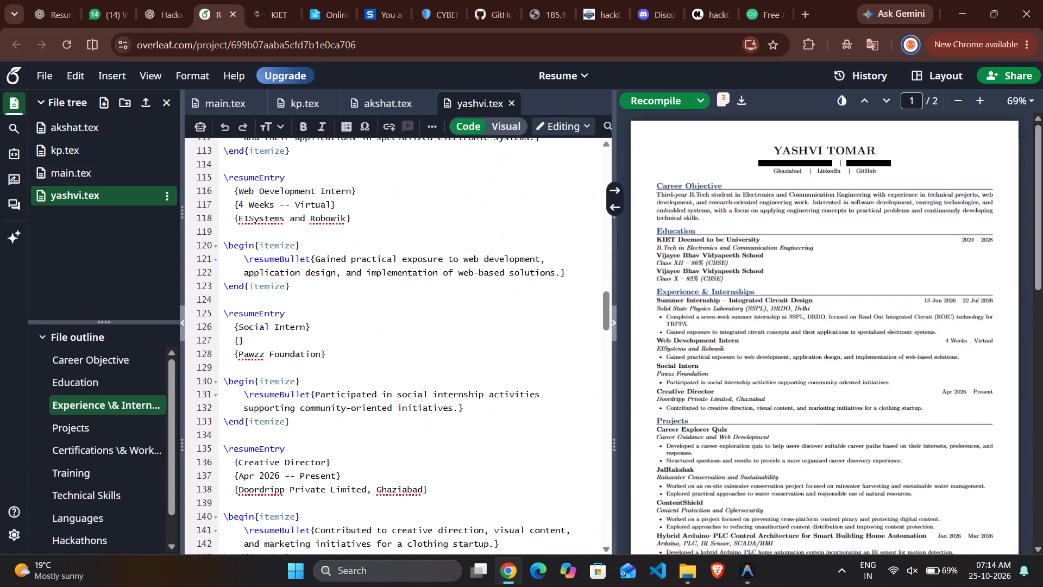
scroll(585, 299, down, 1)
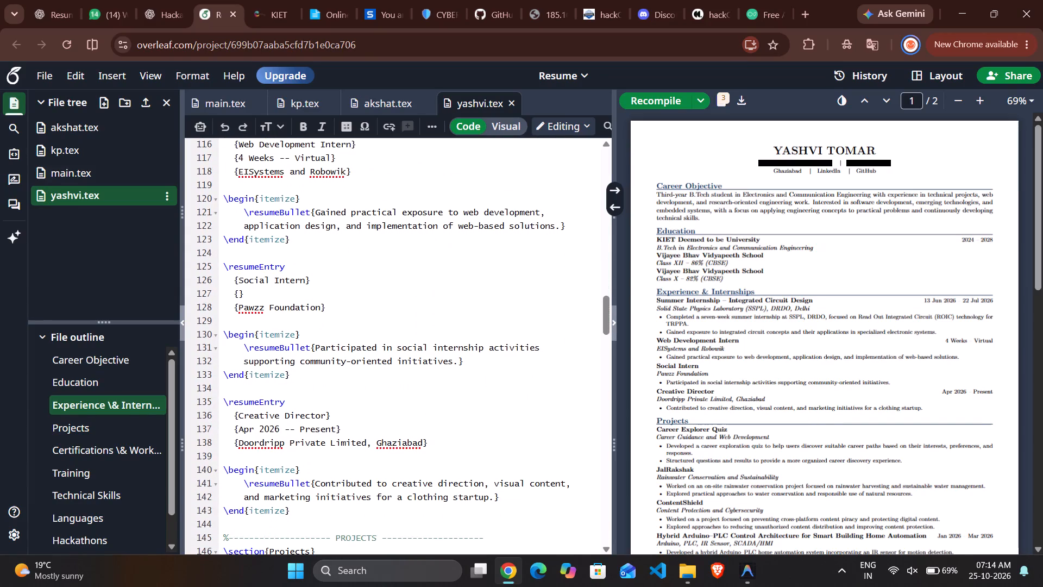
drag(436, 442, 299, 394)
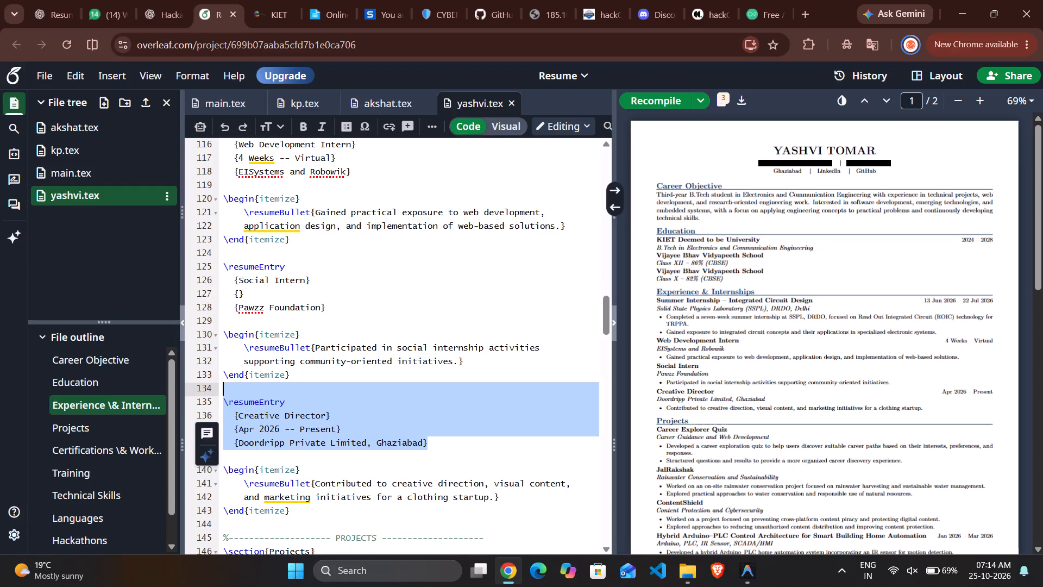
drag(310, 506, 227, 396)
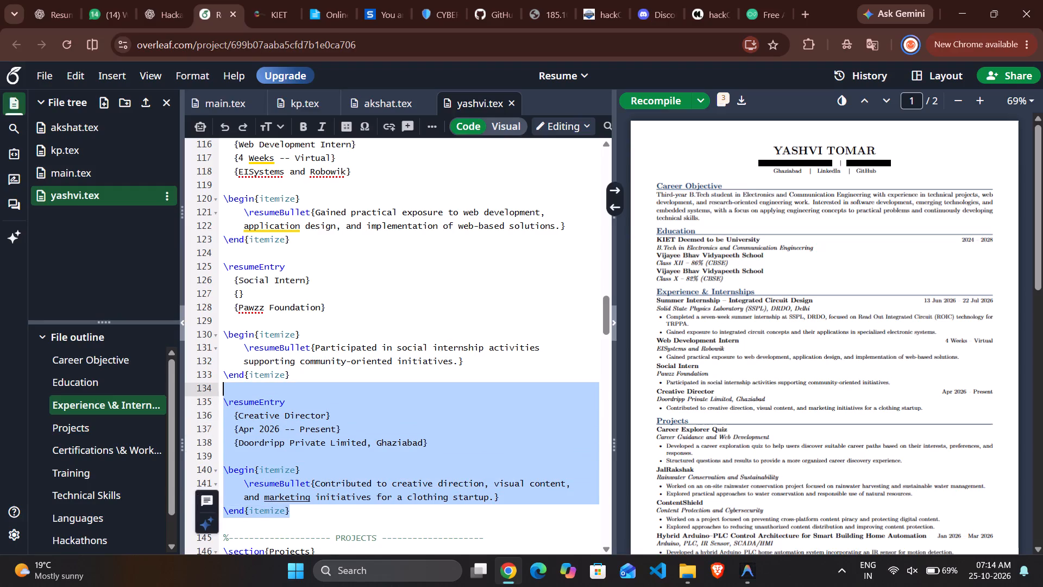
key(BackSpace)
key(BackSpace)
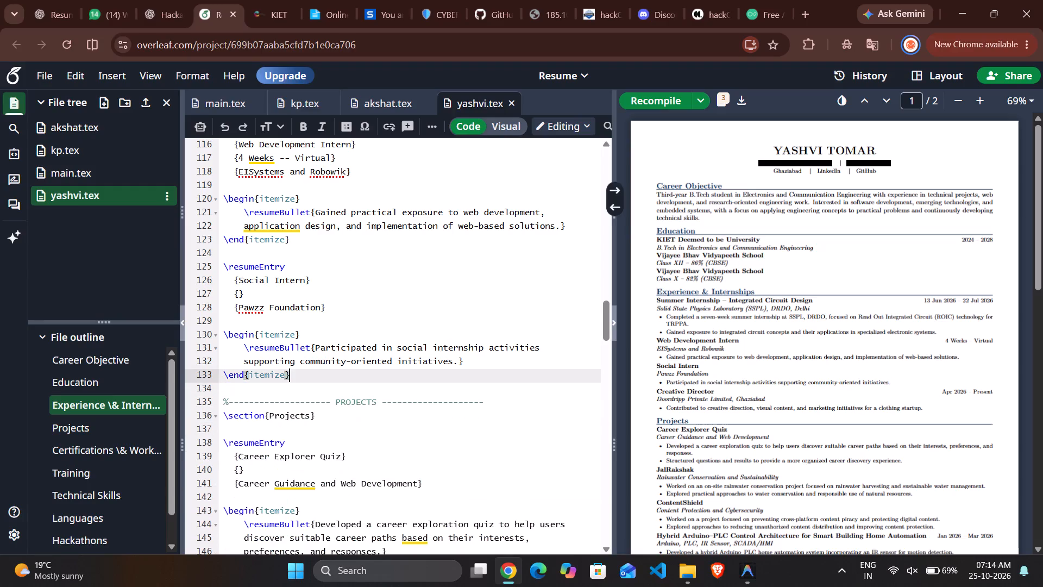
click(630, 95)
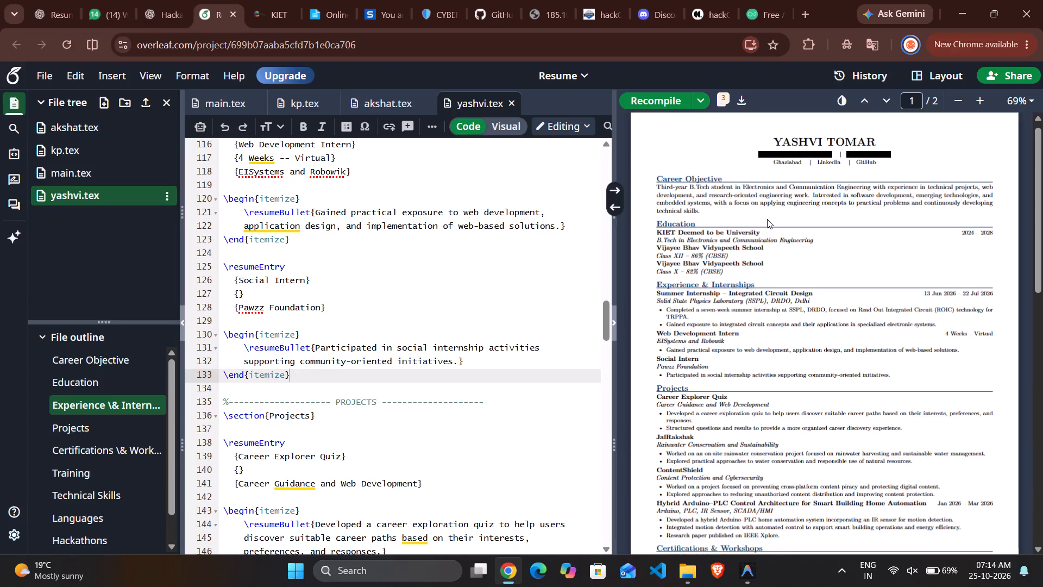
scroll(762, 235, down, 2)
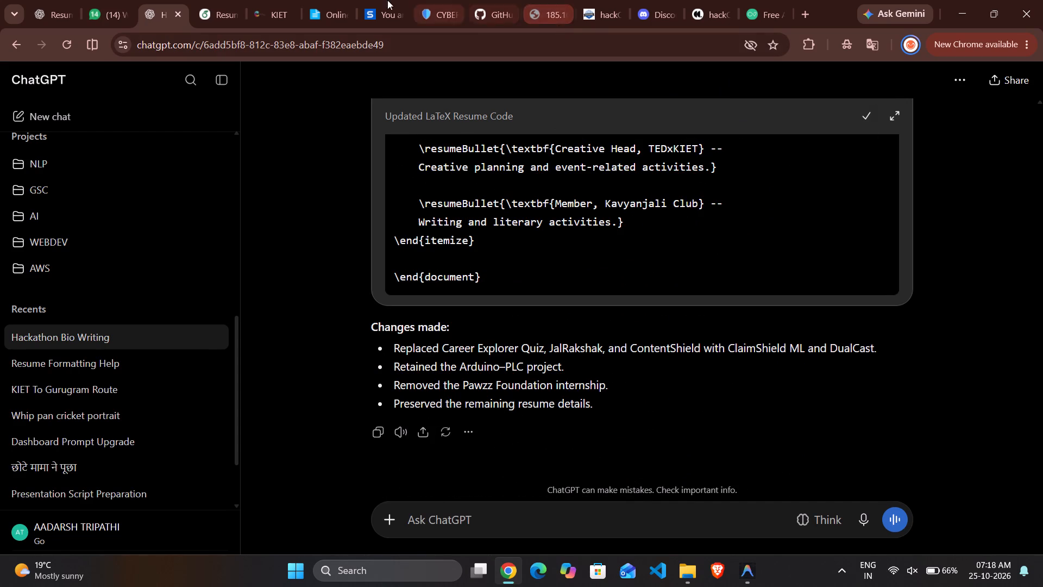
Switch to Overleaf, replace the entire yashvi.tex source with the copied code, and recompile the resume.
click(239, 0)
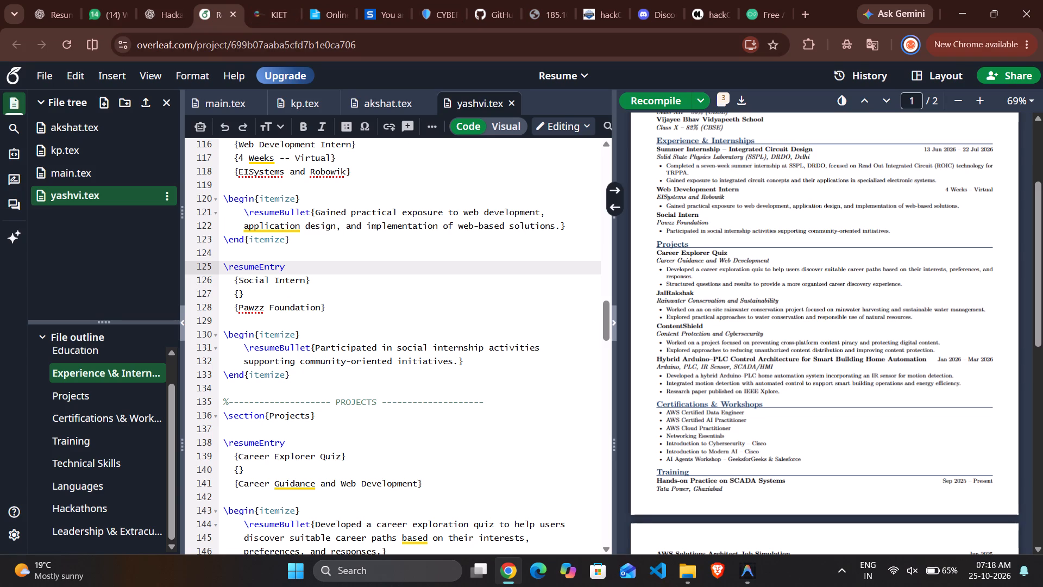
key(ctrl+a)
key(ctrl+v)
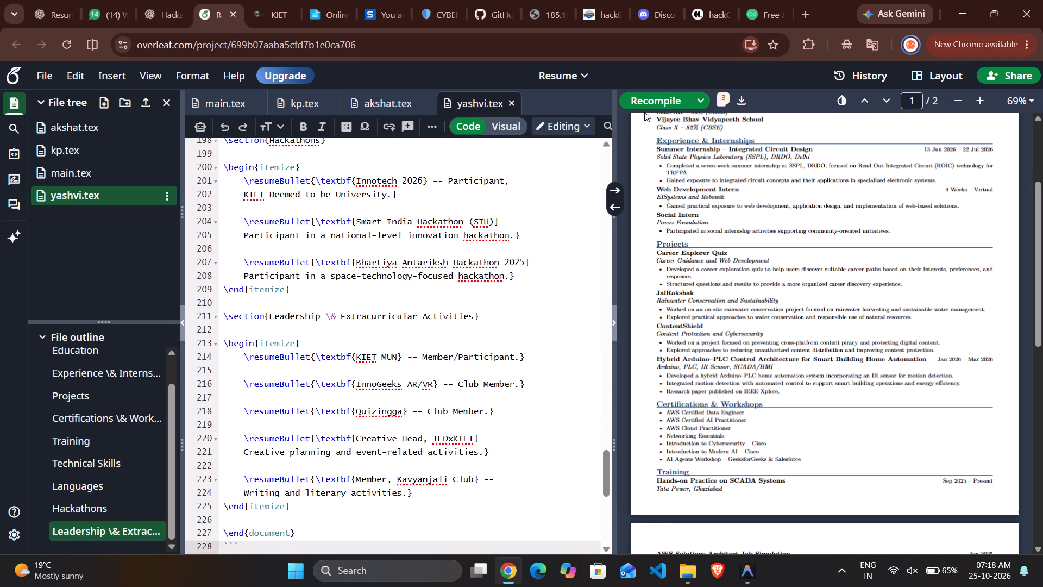
click(651, 101)
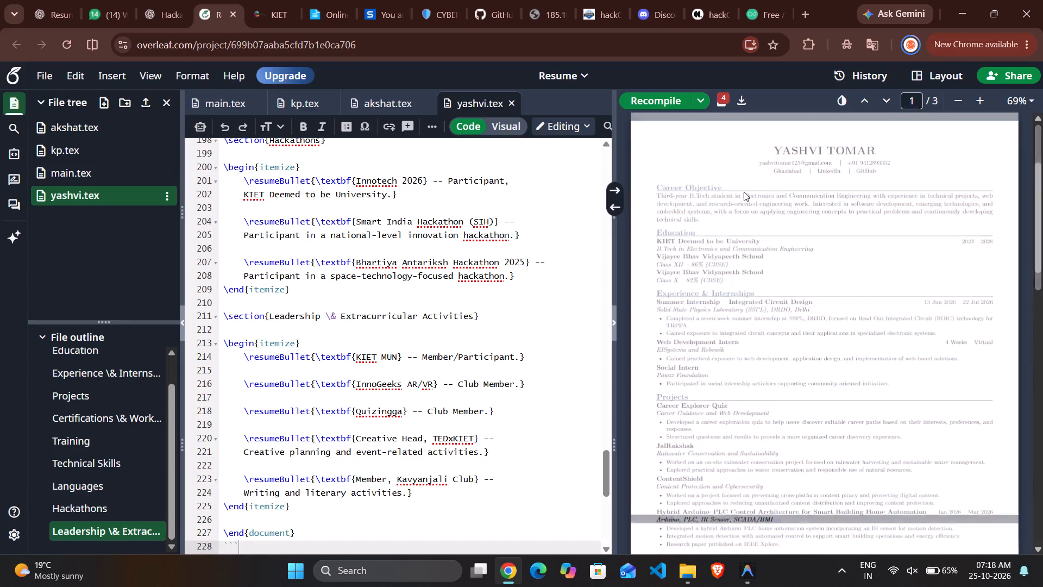
Delete the stray first line above \documentclass in yashvi.tex and recompile the resume.
scroll(744, 192, up, 9)
scroll(744, 192, down, 4)
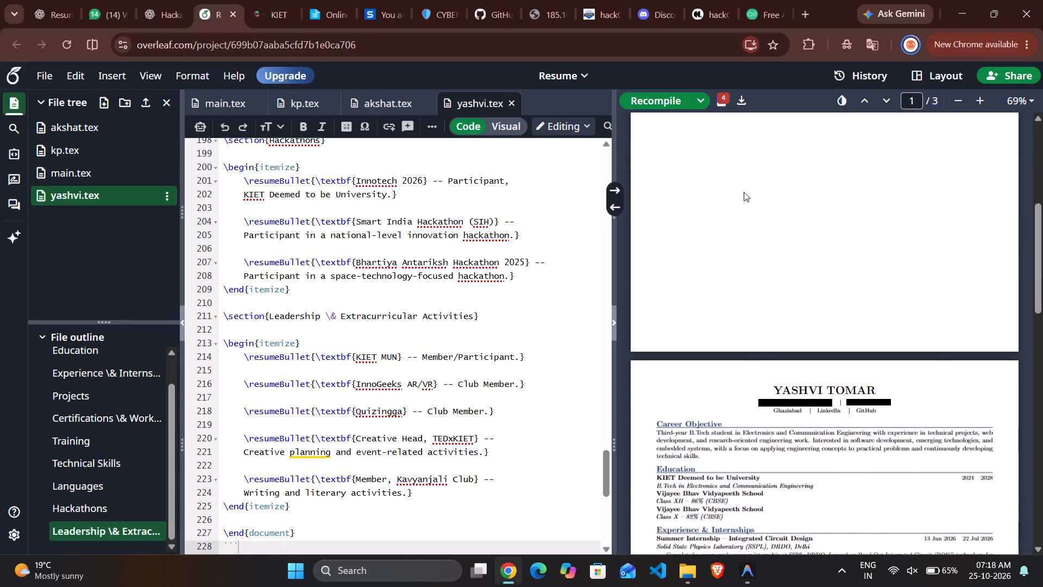
scroll(744, 192, down, 1)
scroll(467, 258, up, 16)
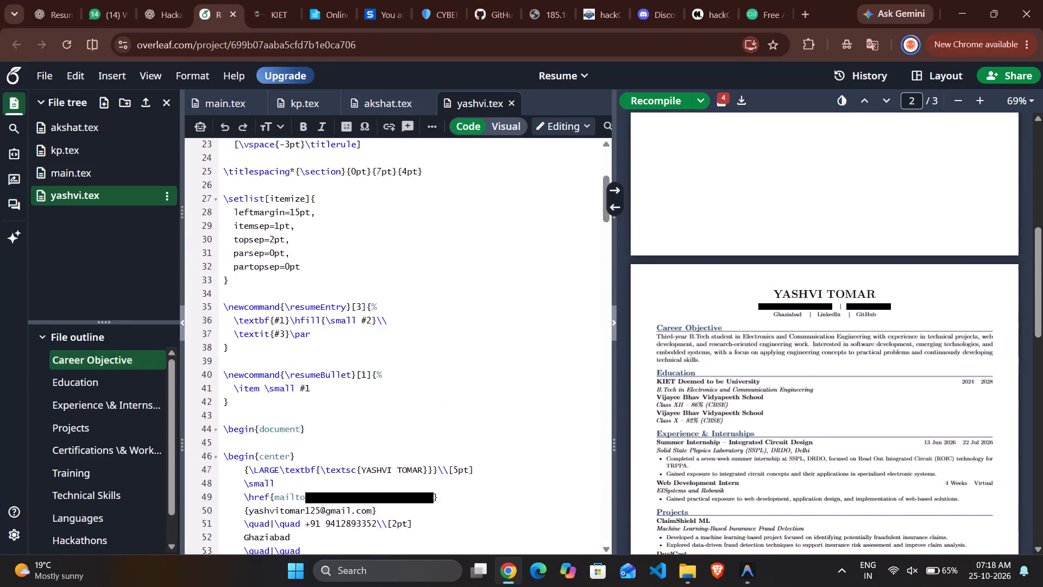
scroll(467, 258, up, 6)
drag(278, 149, 205, 128)
key(BackSpace)
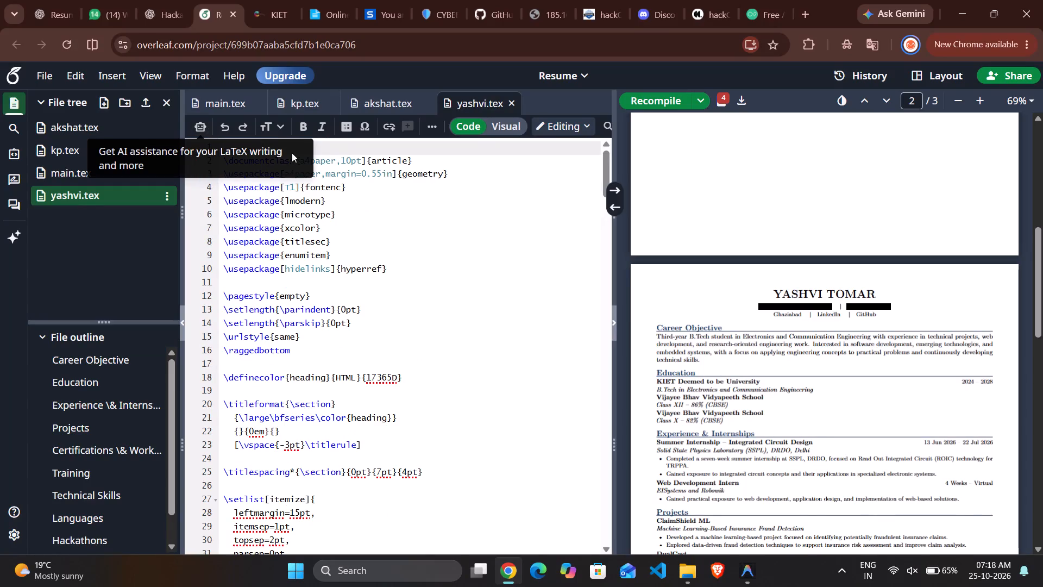
key(Down)
key(BackSpace)
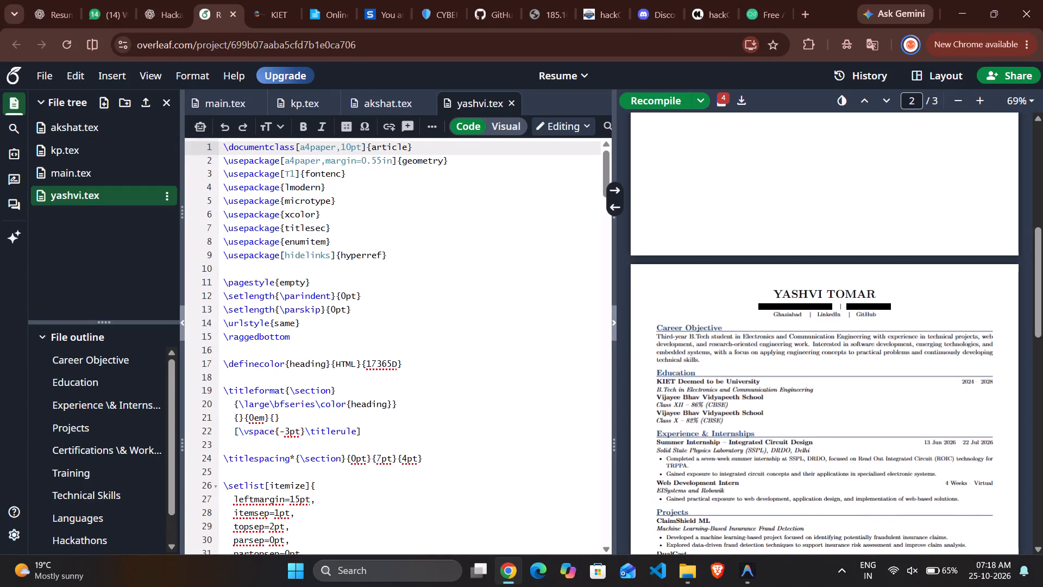
click(626, 102)
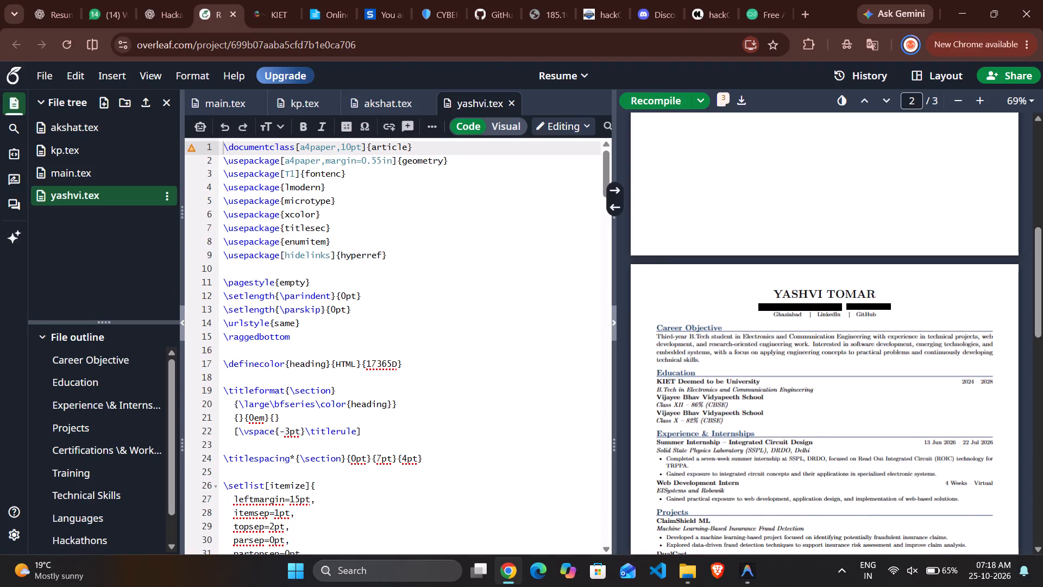
scroll(828, 260, up, 8)
scroll(828, 260, down, 4)
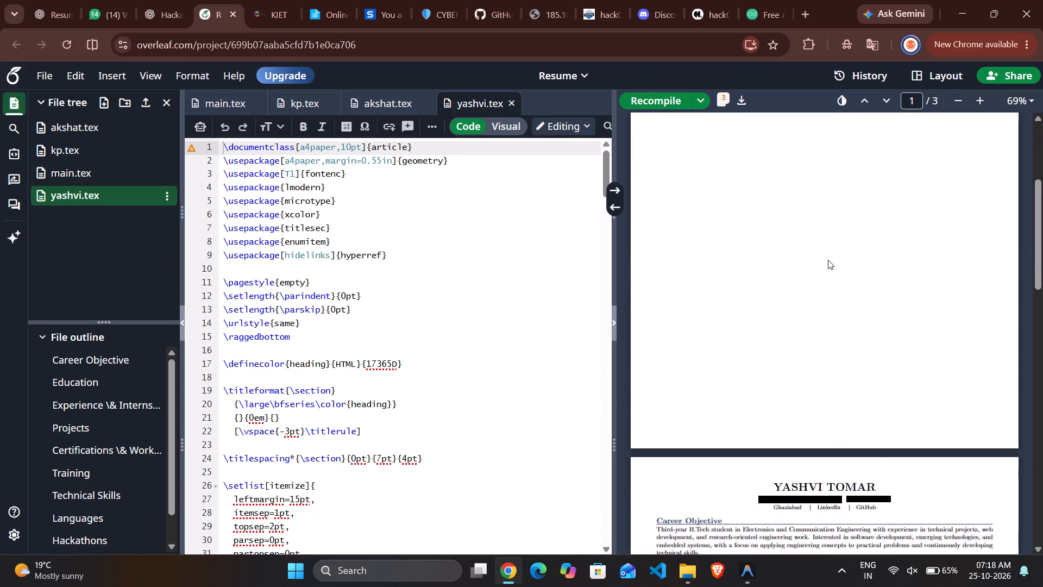
scroll(828, 260, down, 2)
scroll(828, 260, up, 6)
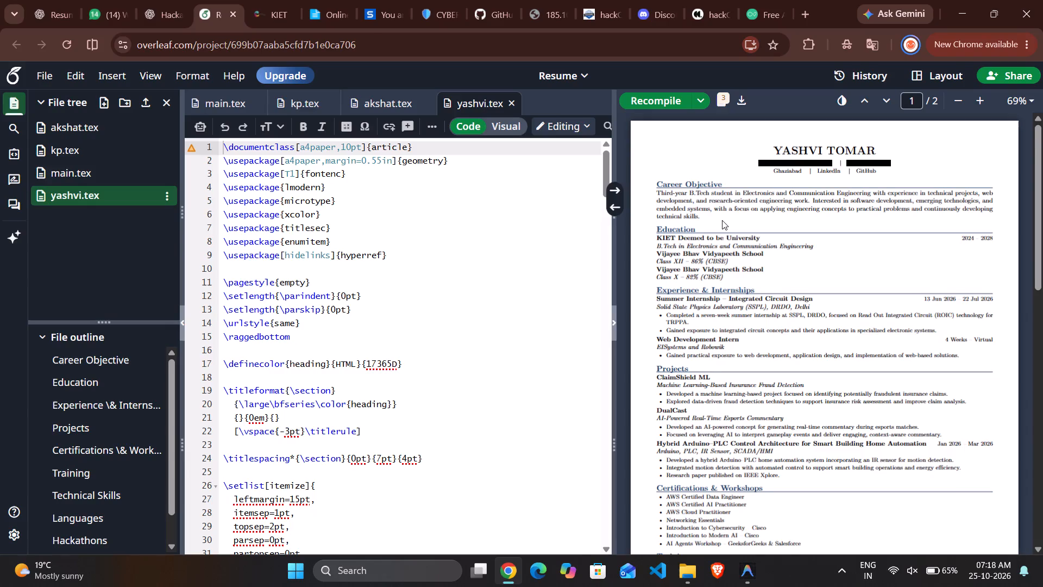
scroll(722, 220, up, 1)
scroll(722, 220, down, 1)
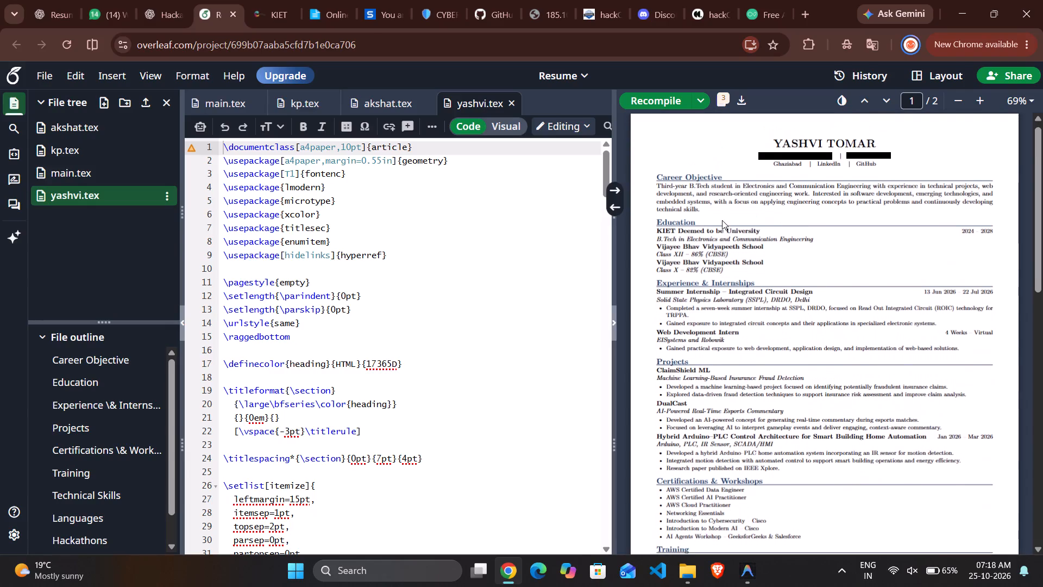
scroll(722, 220, down, 1)
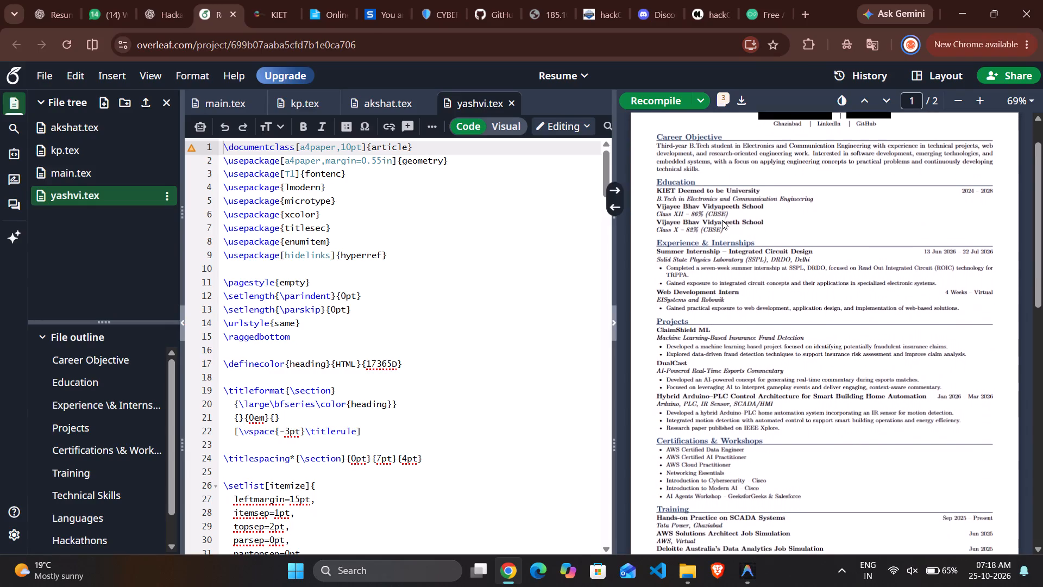
scroll(722, 220, down, 2)
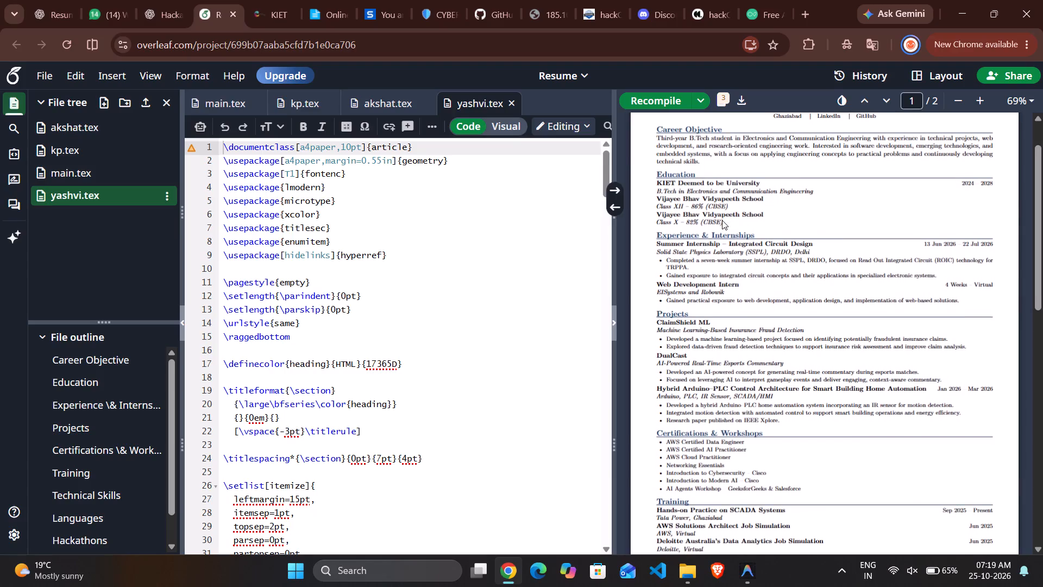
scroll(722, 220, down, 2)
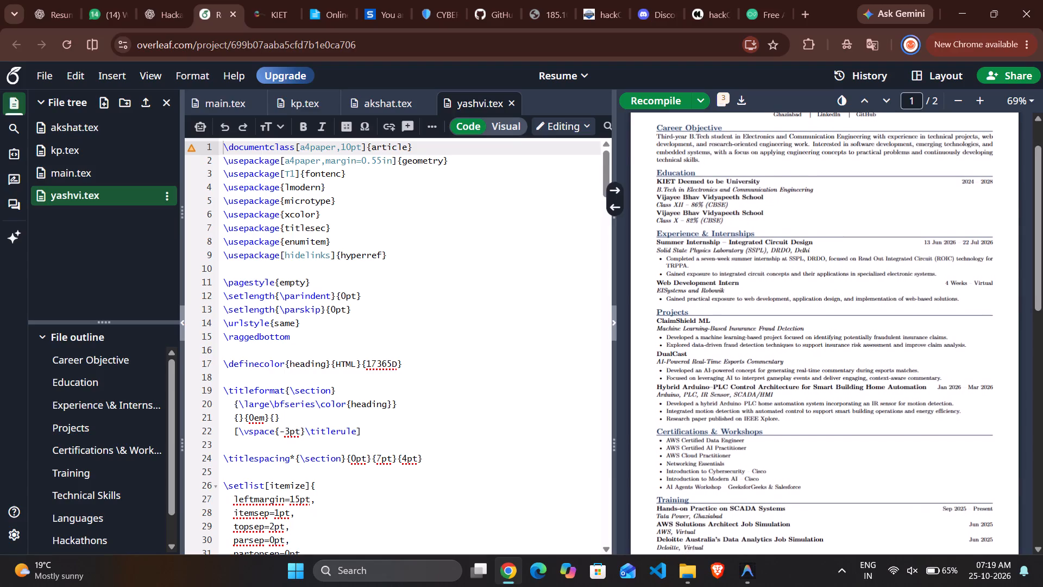
scroll(722, 220, down, 1)
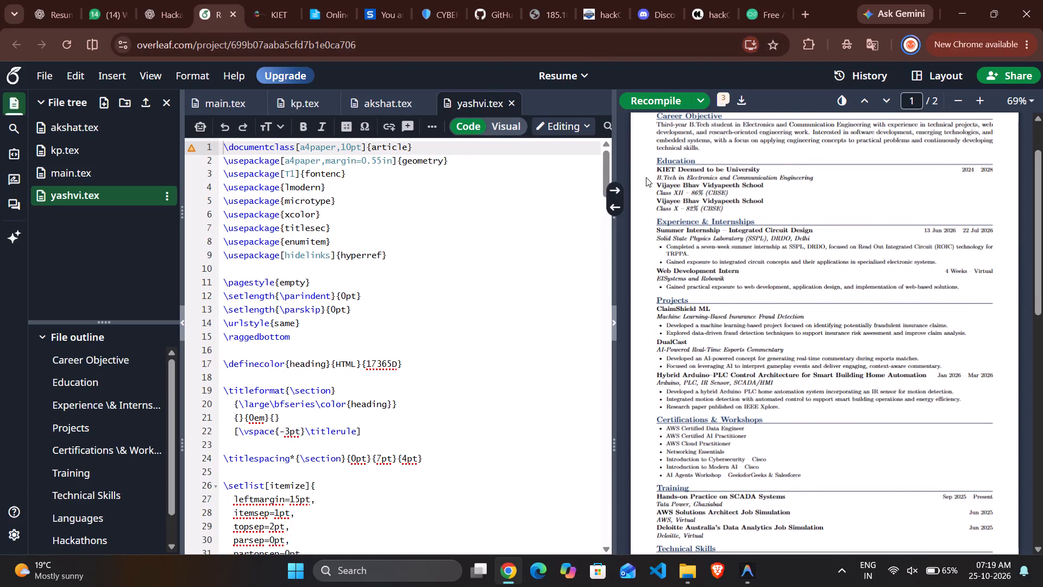
scroll(687, 264, down, 5)
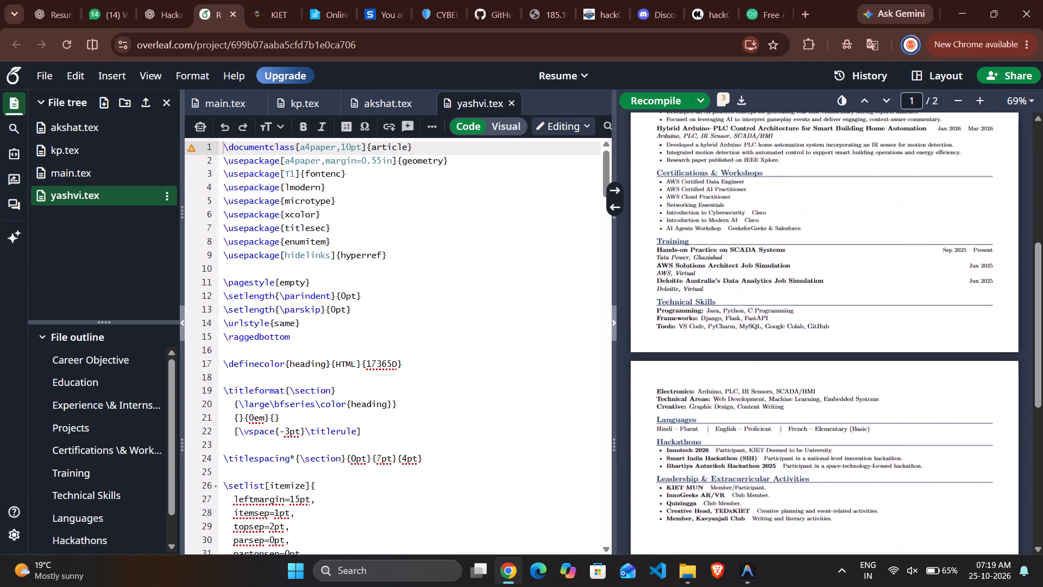
scroll(687, 264, down, 1)
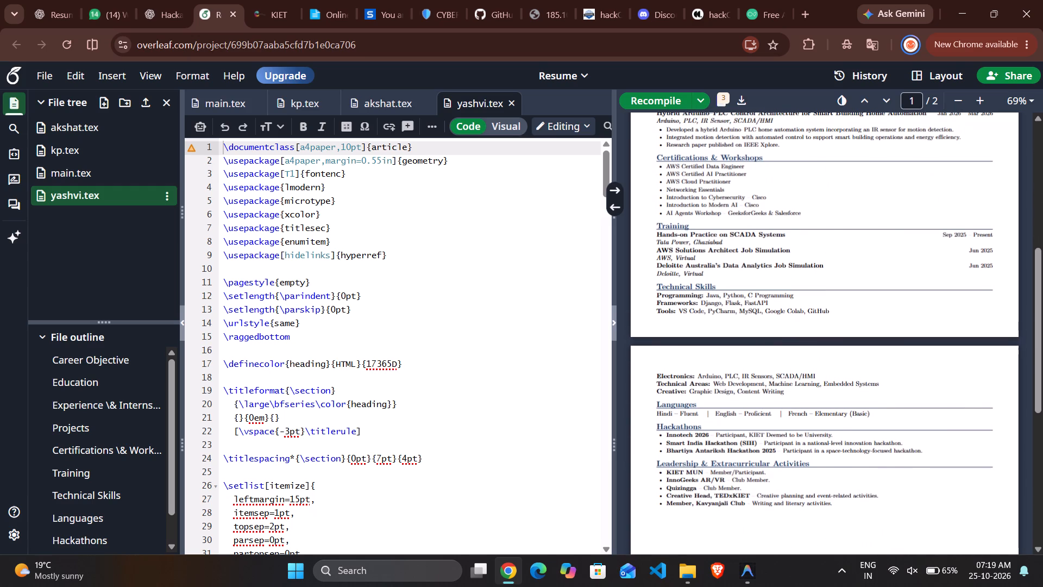
scroll(687, 264, down, 4)
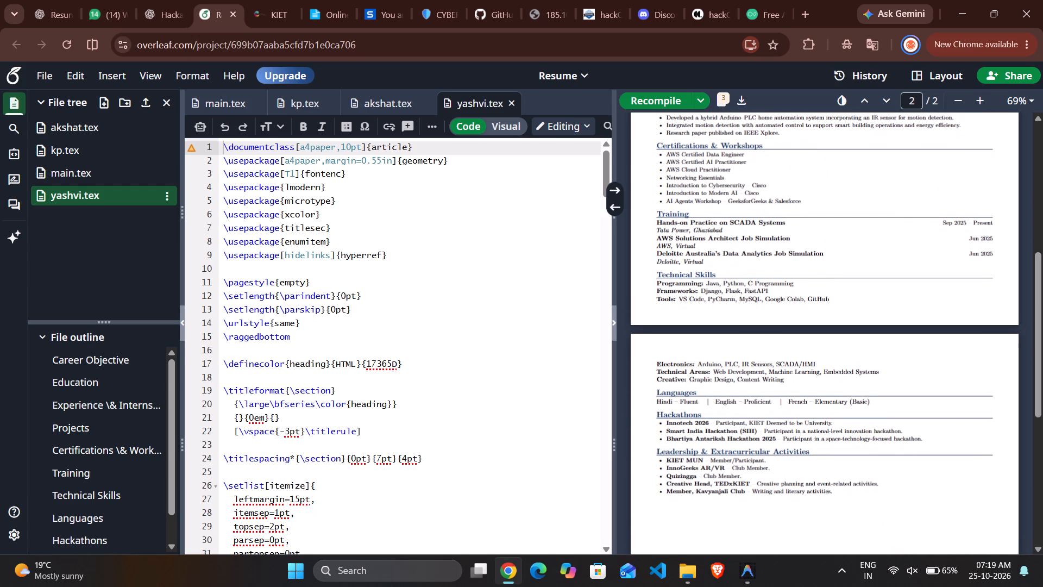
scroll(687, 264, down, 1)
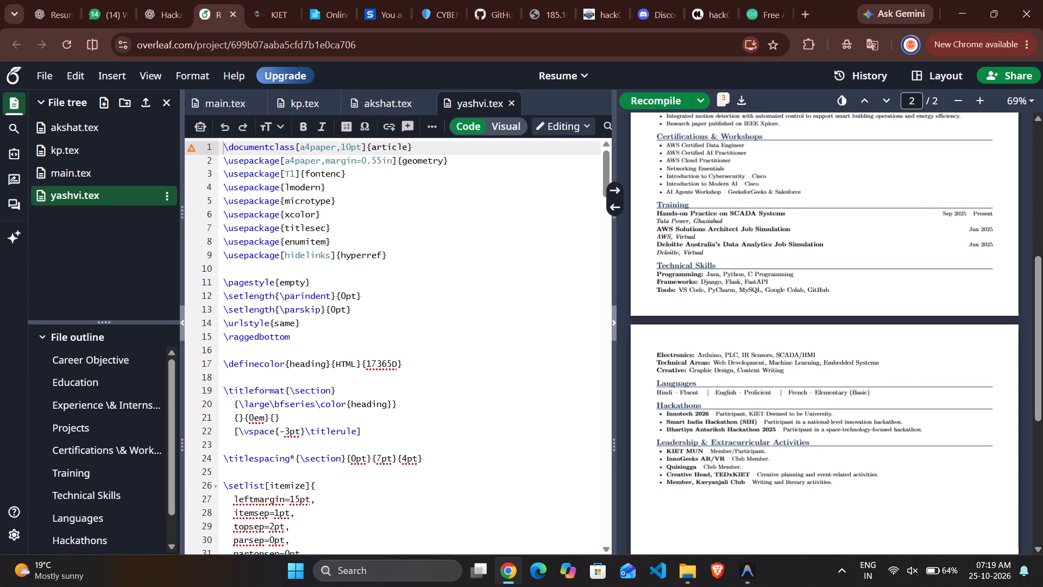
scroll(775, 322, down, 1)
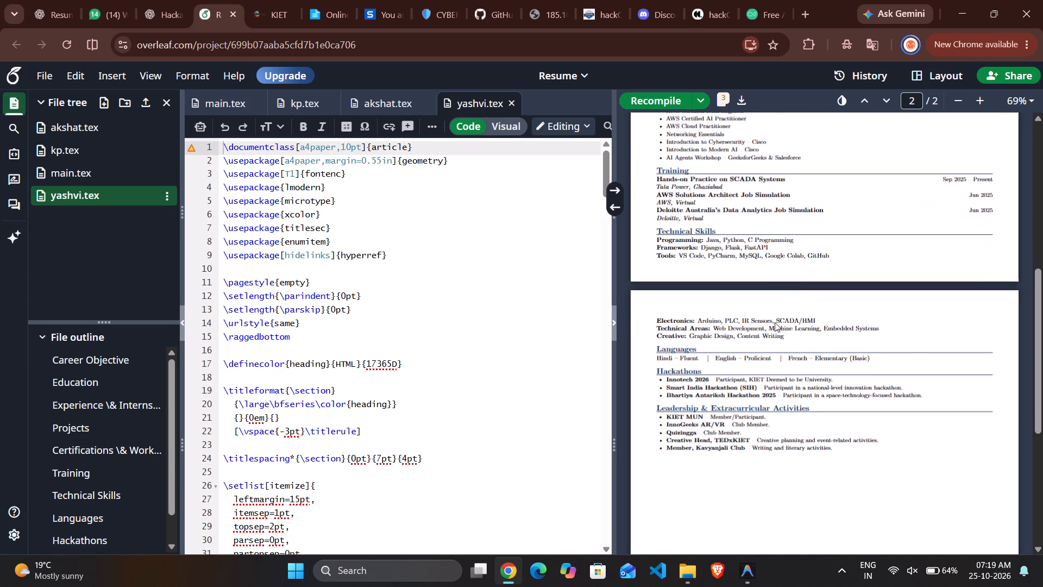
scroll(775, 322, down, 2)
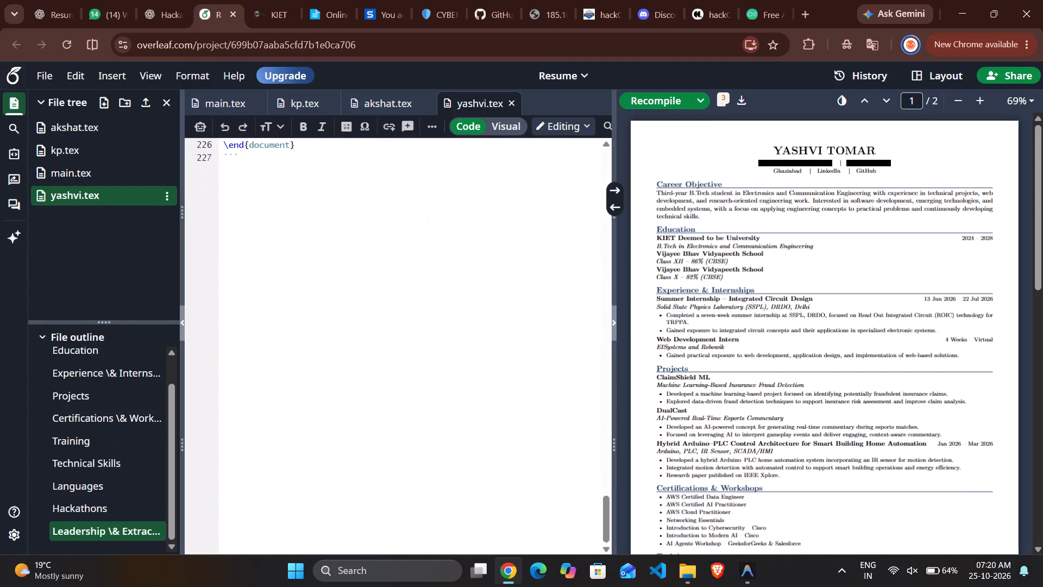
scroll(349, 416, down, 7)
scroll(349, 416, up, 3)
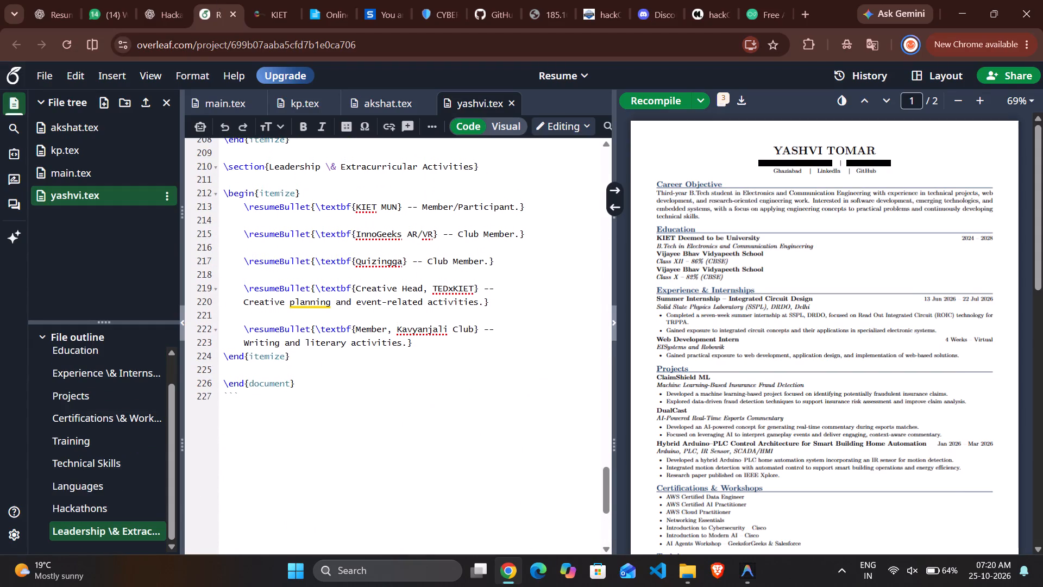
drag(419, 340, 262, 284)
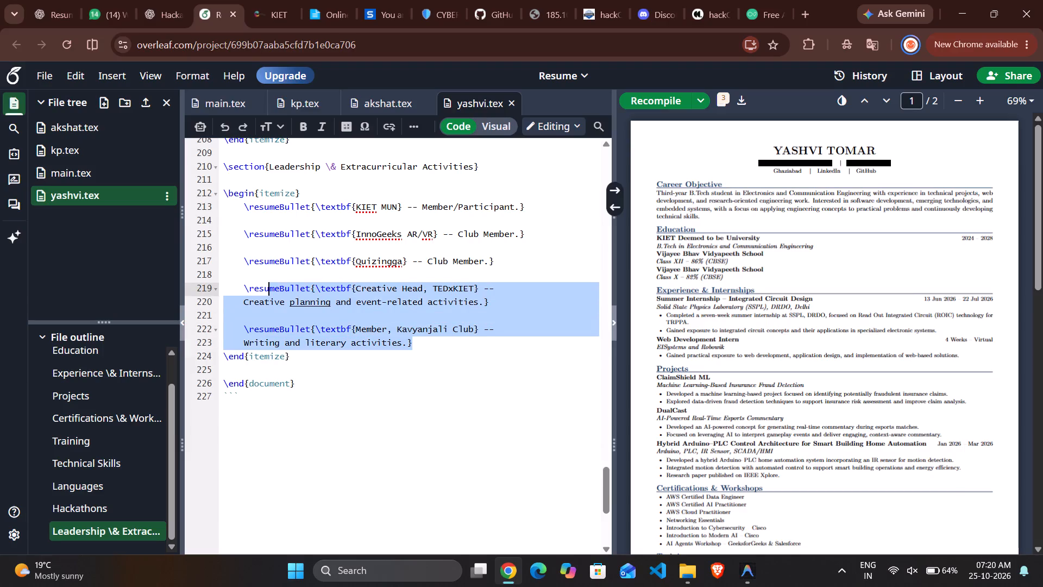
drag(262, 284, 247, 285)
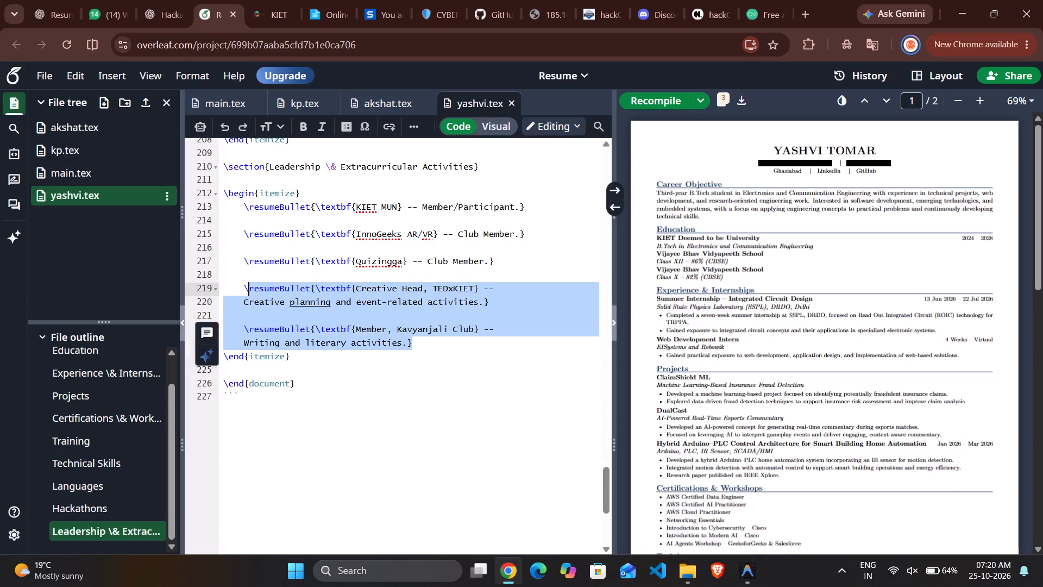
key(BackSpace)
key(BackSpace)
key(BackSpace)
key(BackSpace)
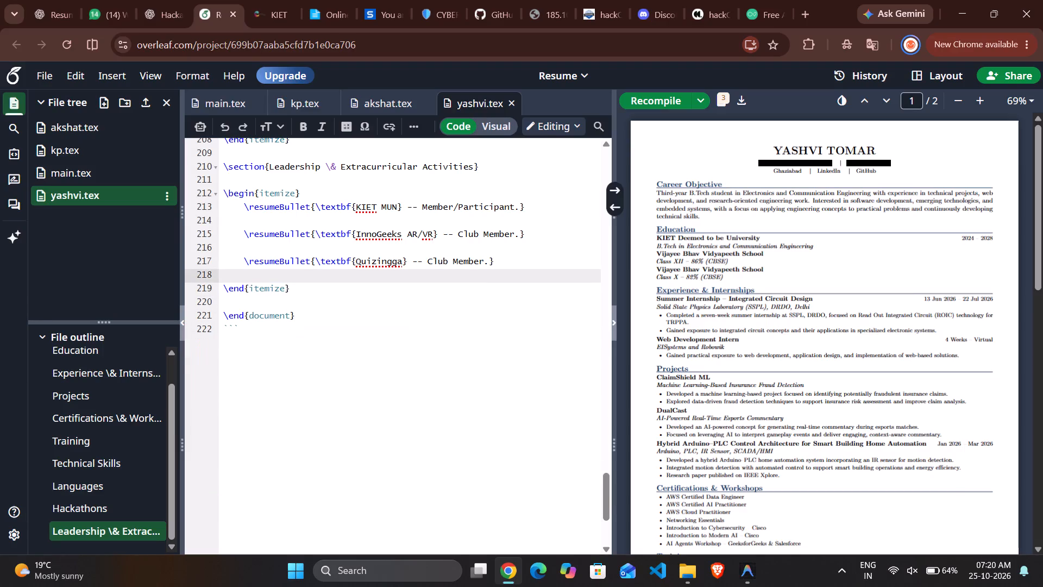
click(644, 96)
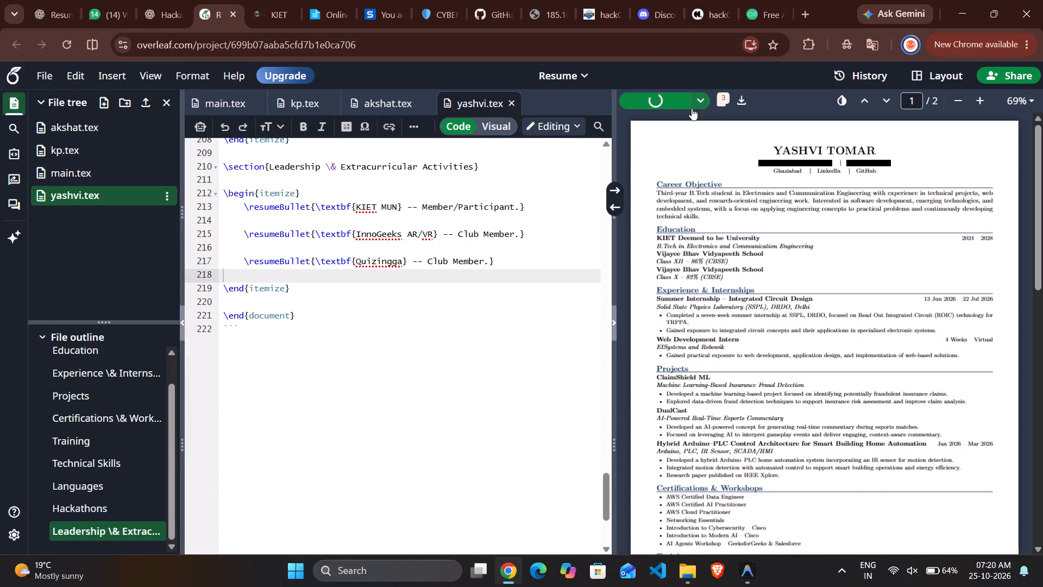
Examine both pages of the recompiled resume, from the header to the Leadership & Extracurricular Activities section, alongside the end of the source.
scroll(772, 220, down, 2)
scroll(772, 220, up, 3)
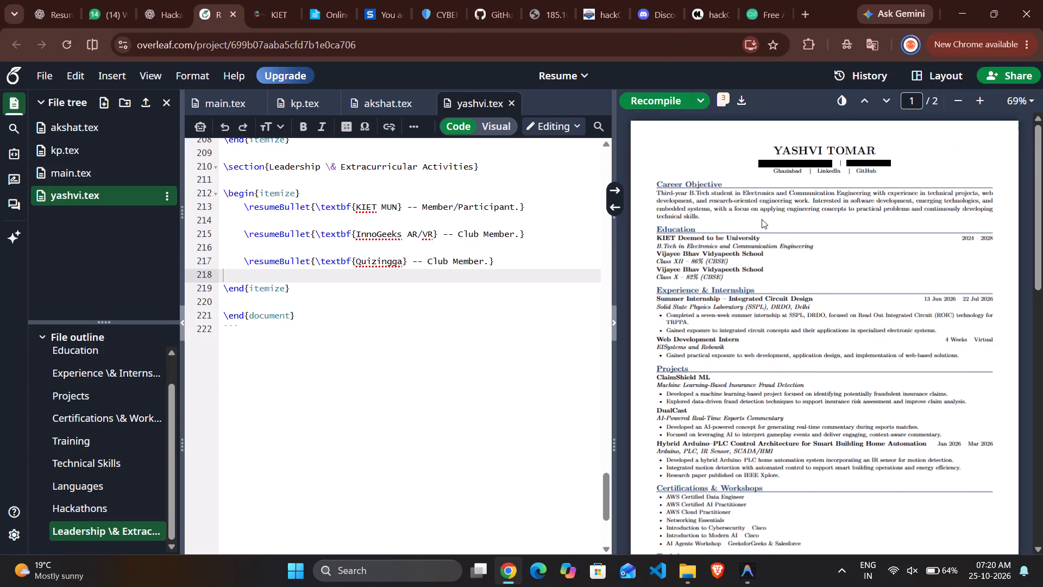
scroll(762, 219, up, 4)
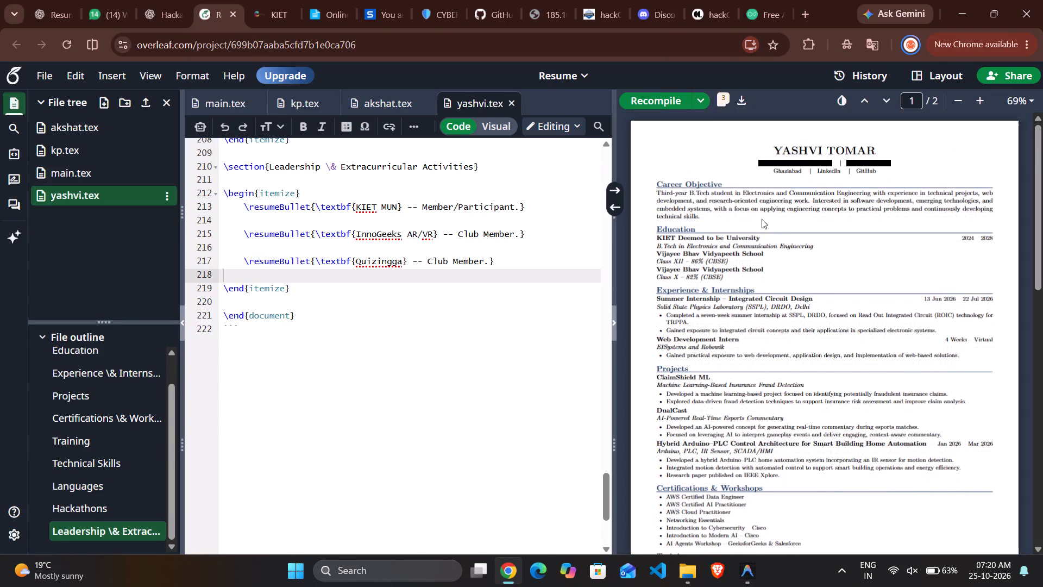
scroll(518, 249, up, 9)
scroll(518, 249, down, 1)
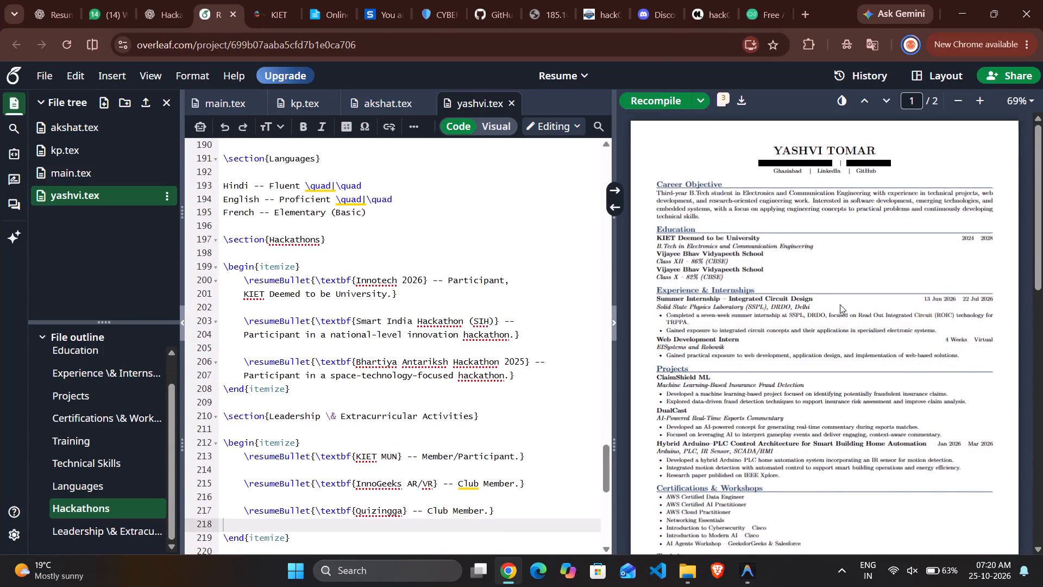
scroll(857, 310, down, 9)
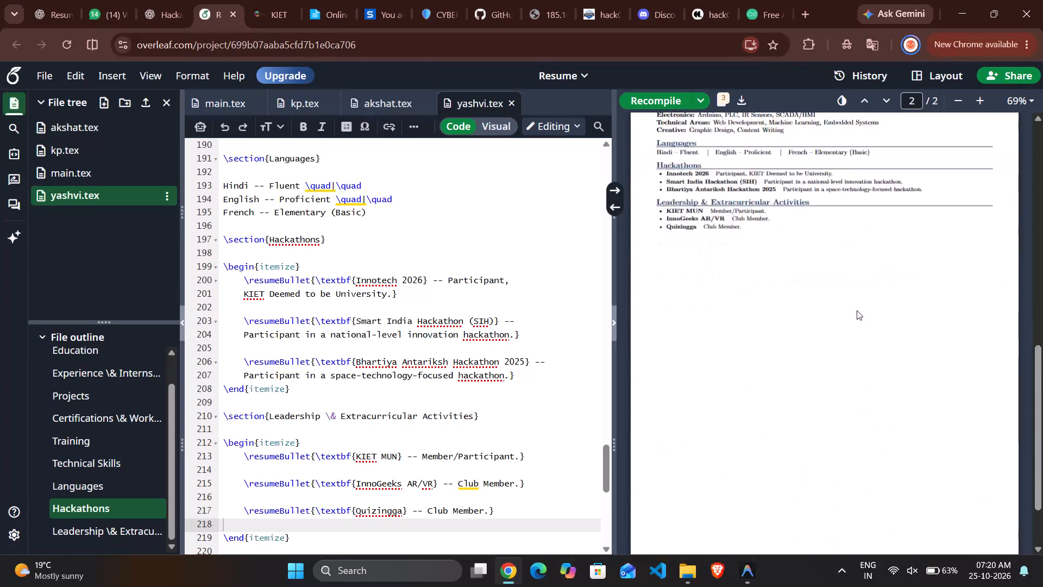
scroll(857, 310, down, 1)
scroll(857, 310, up, 2)
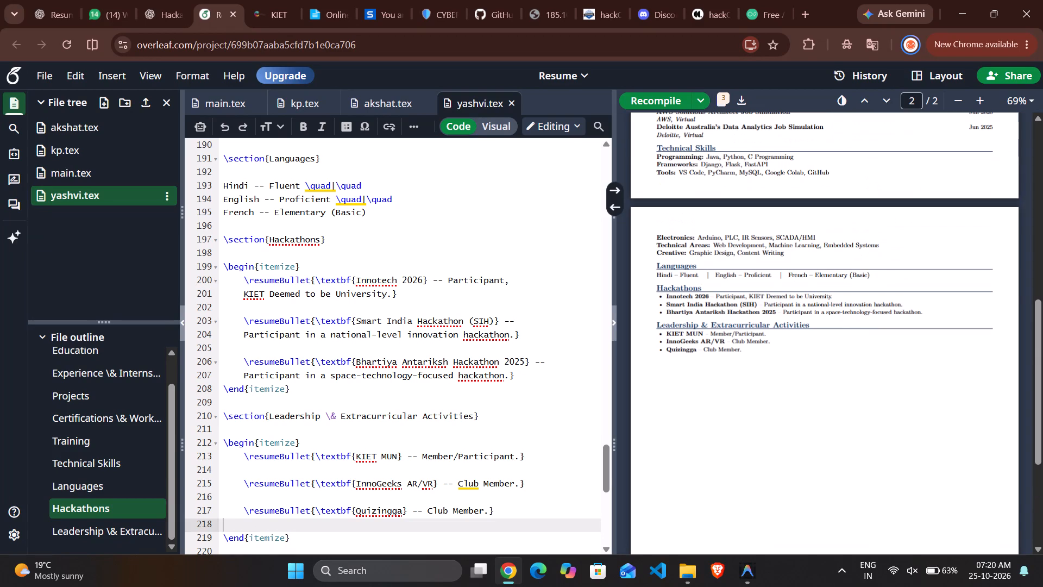
scroll(857, 310, up, 1)
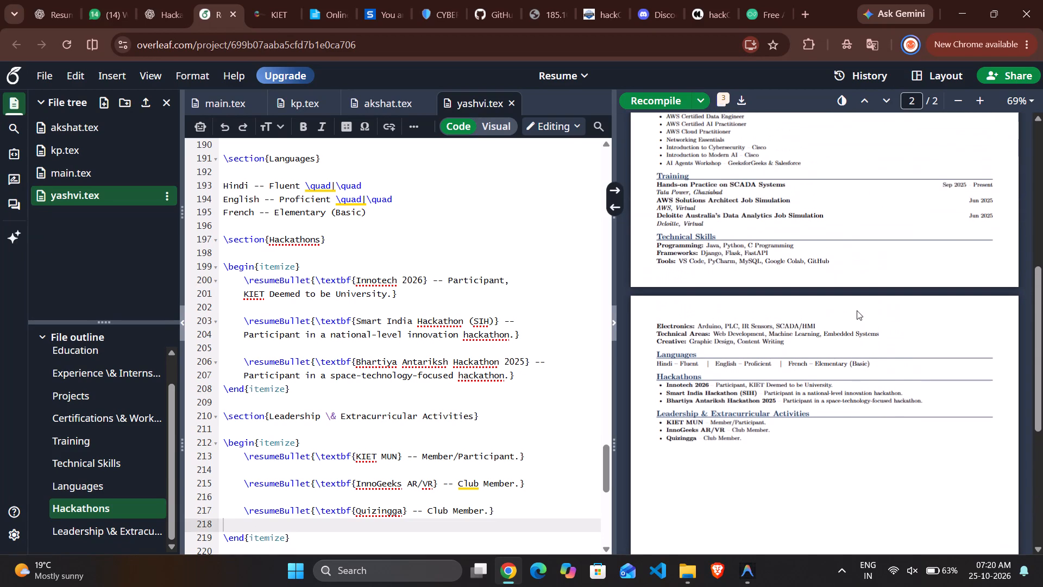
scroll(857, 310, up, 2)
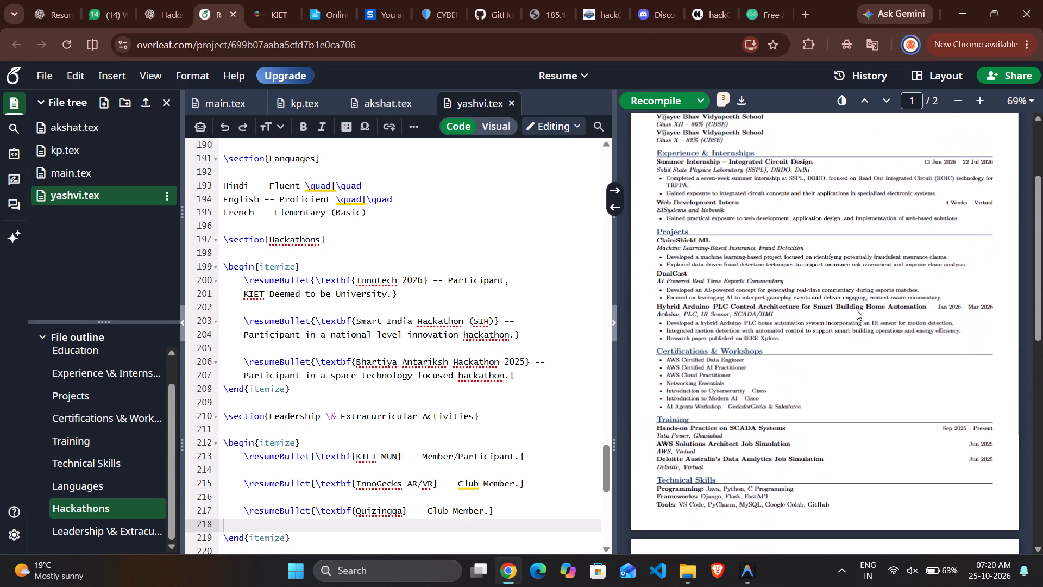
scroll(857, 310, up, 1)
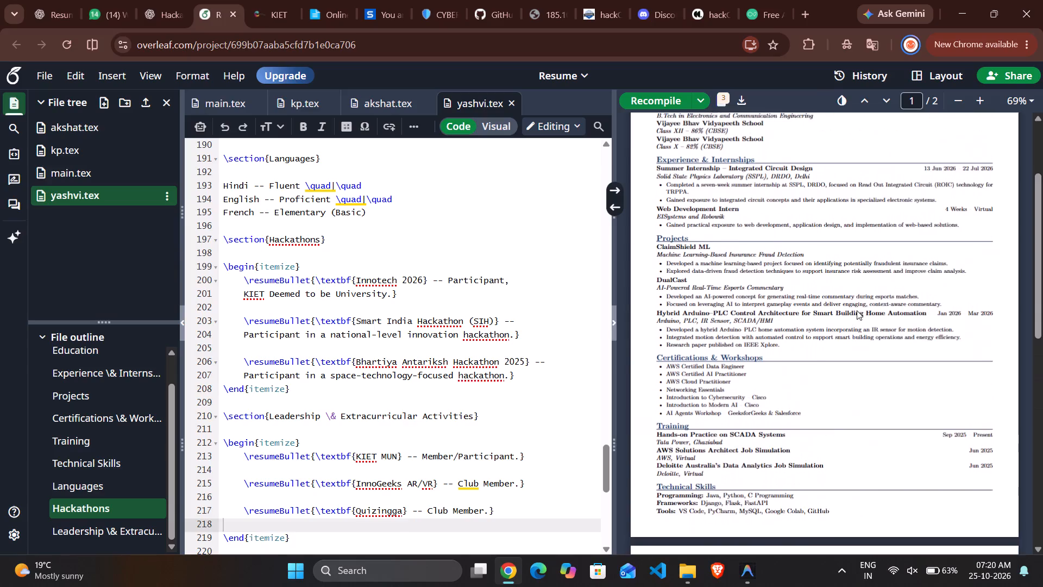
scroll(857, 310, up, 4)
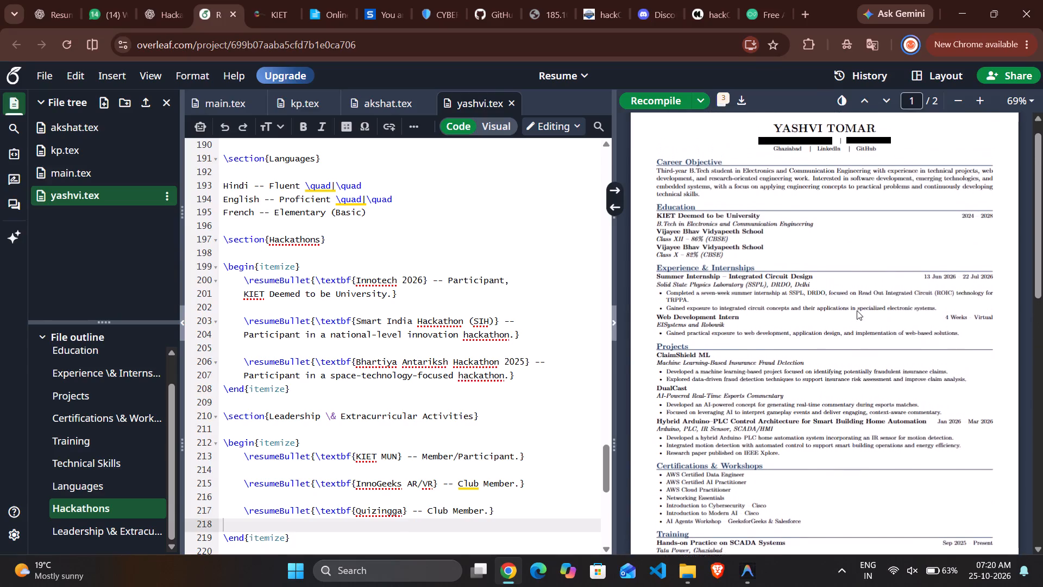
scroll(857, 310, up, 2)
scroll(857, 310, down, 11)
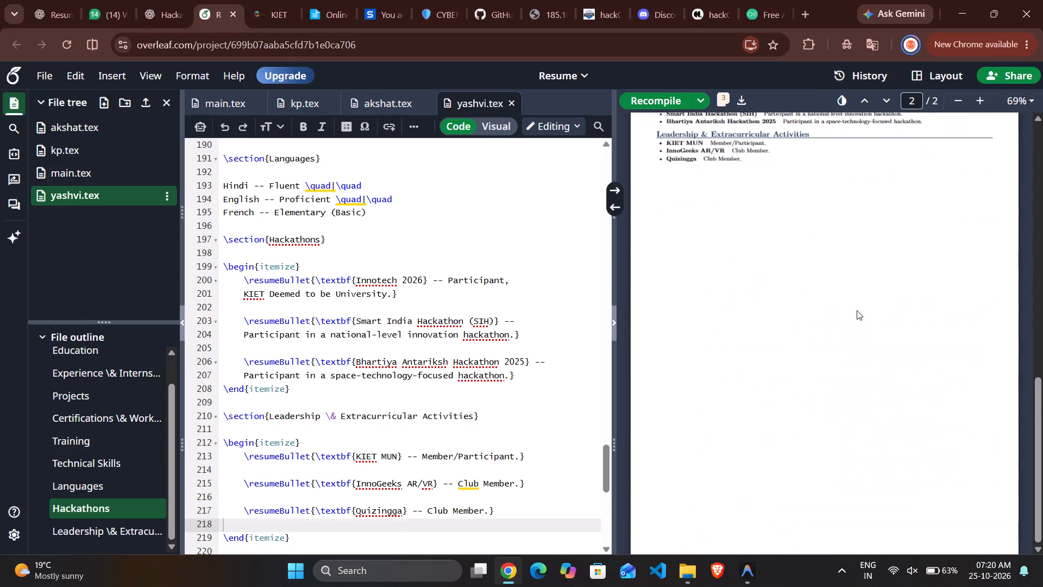
Download the compiled resume PDF and save it to the Desktop as Yashvi.pdf.
click(744, 105)
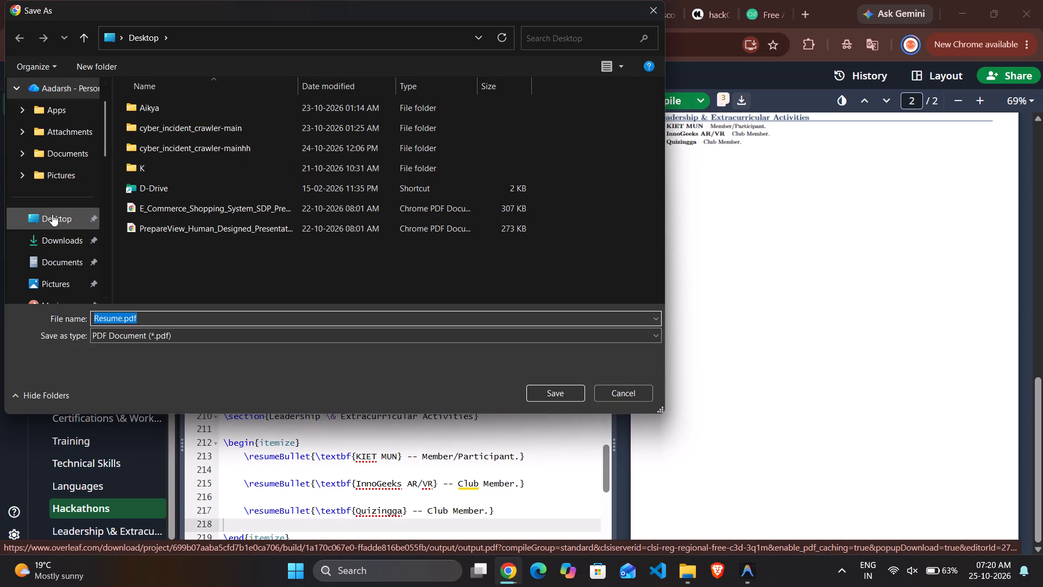
click(48, 215)
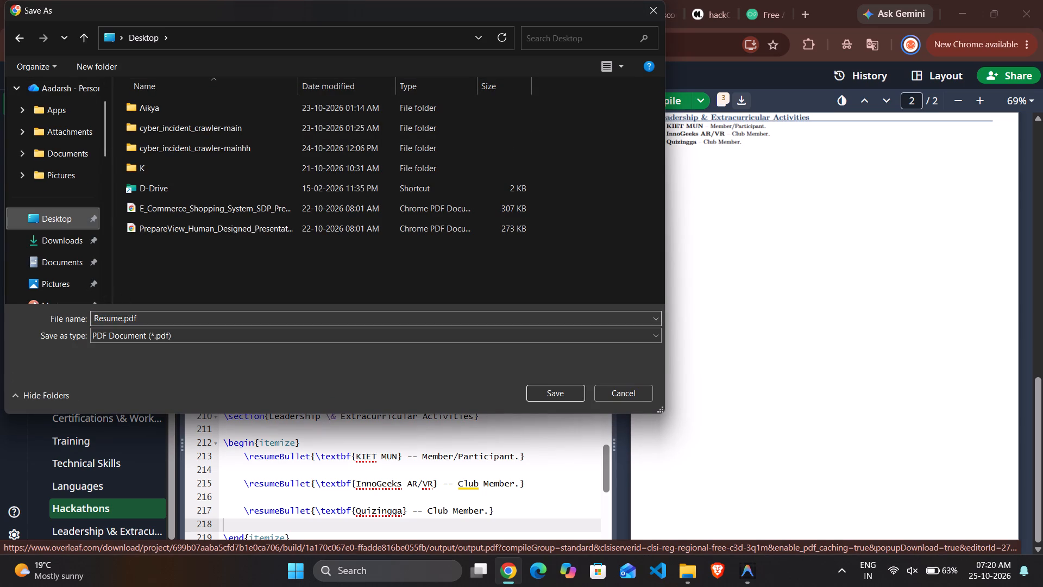
click(121, 316)
click(121, 316)
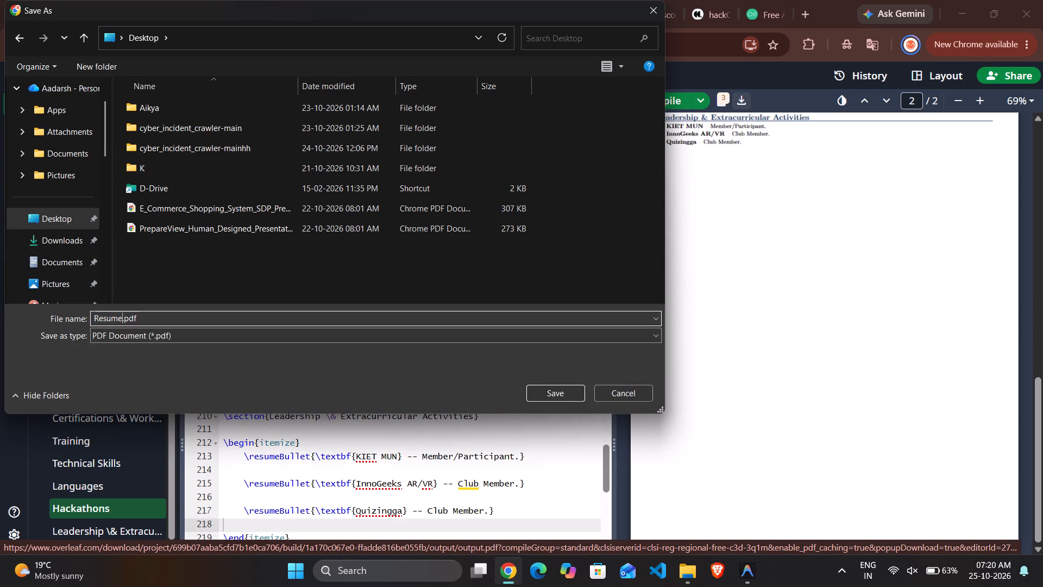
drag(121, 316, 0, 323)
click(121, 321)
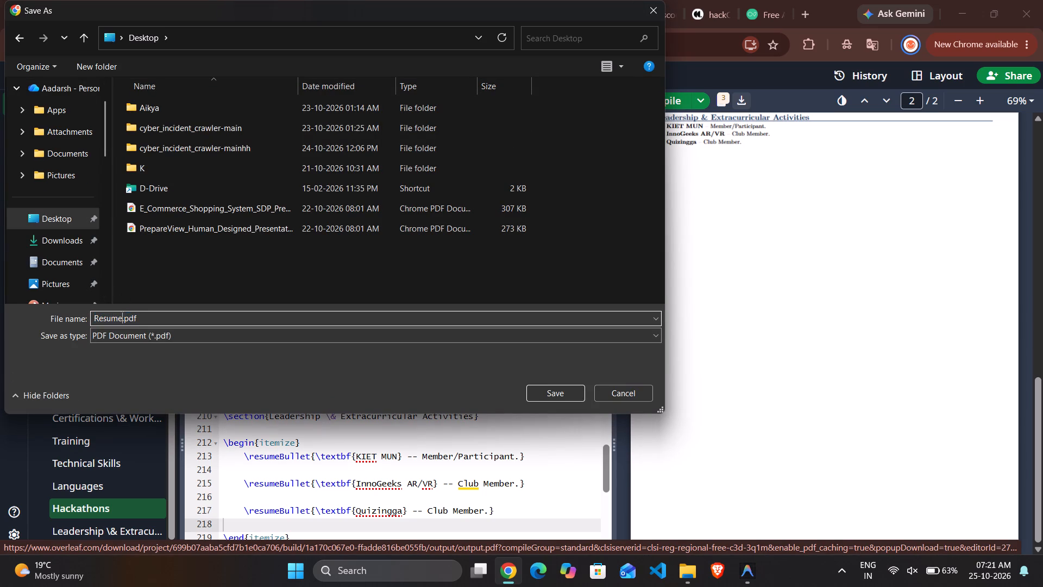
click(121, 321)
click(121, 321)
drag(121, 319, 73, 319)
text(Yash)
text(vi)
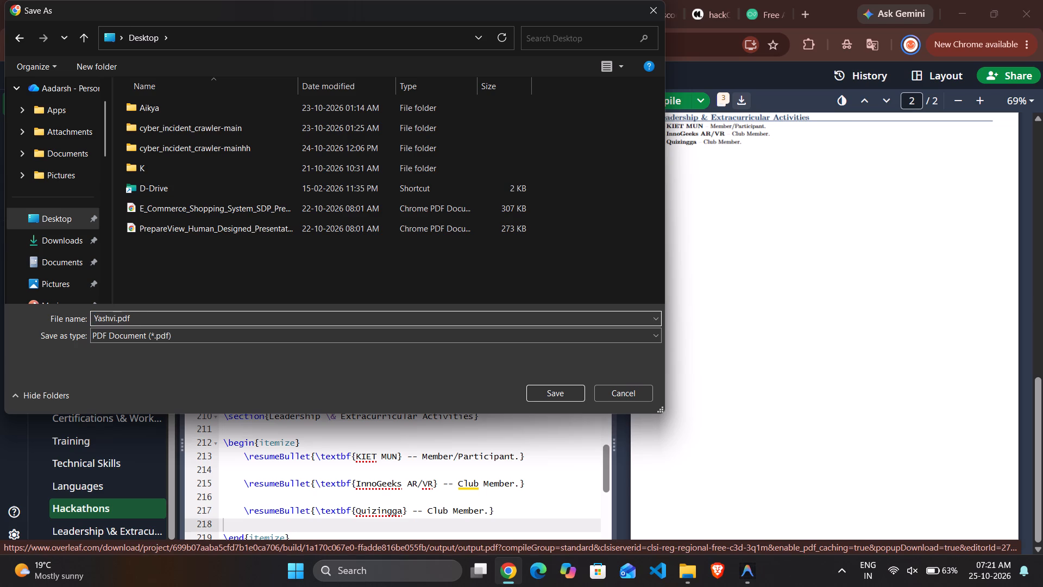
key(Return)
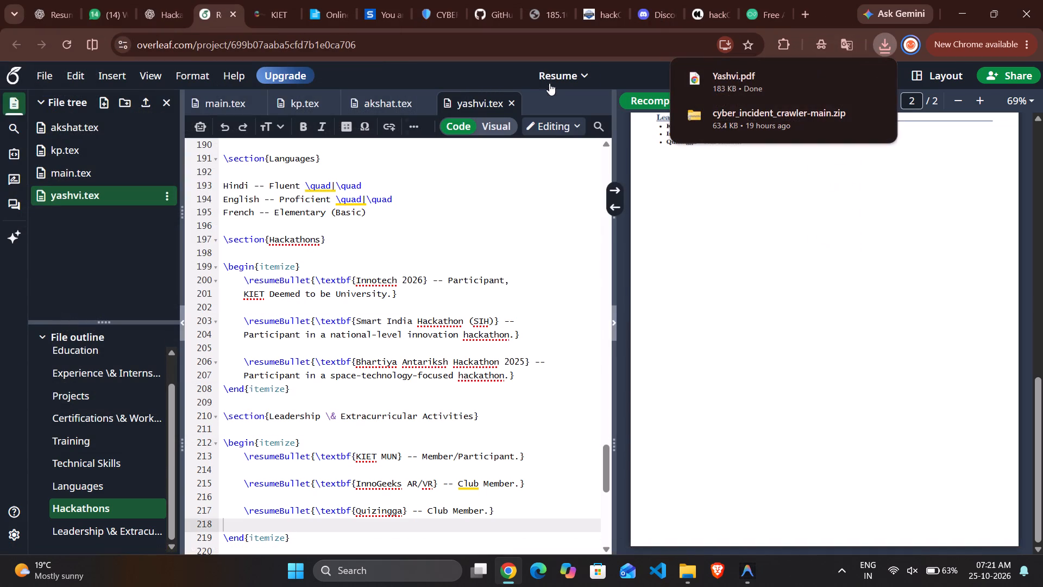
click(677, 176)
scroll(796, 177, up, 1)
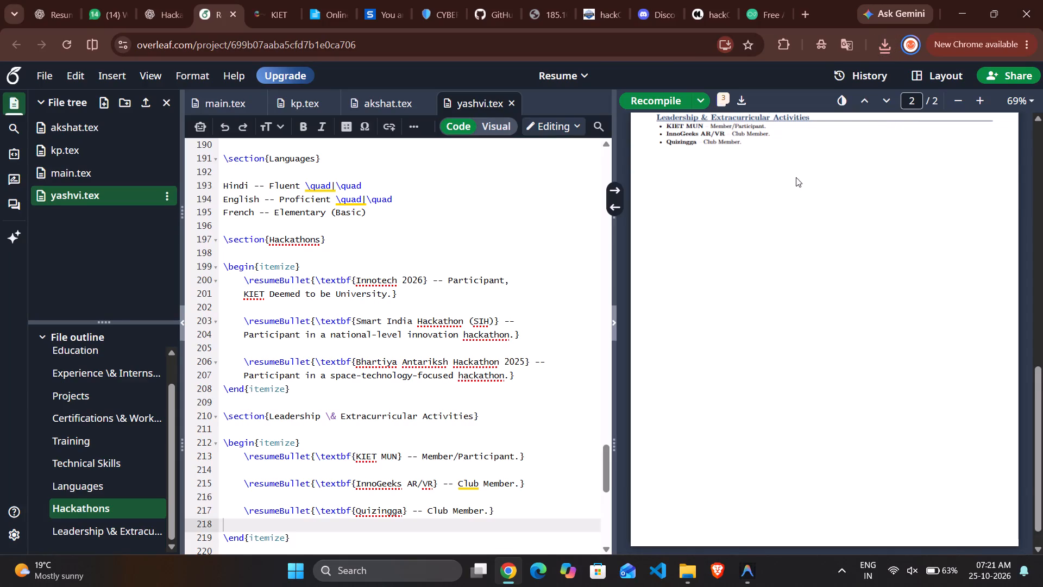
scroll(796, 177, up, 4)
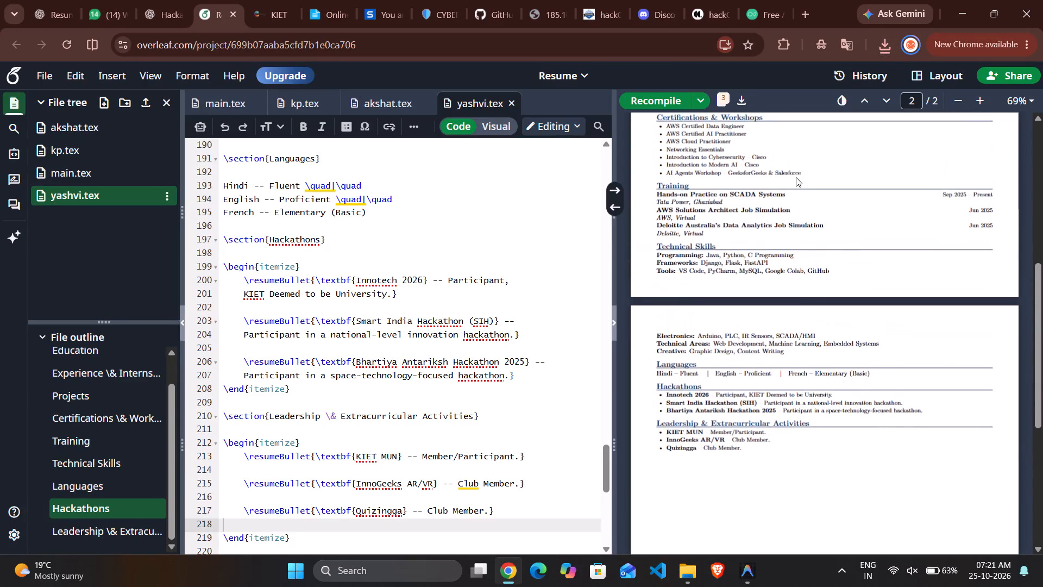
scroll(796, 177, up, 8)
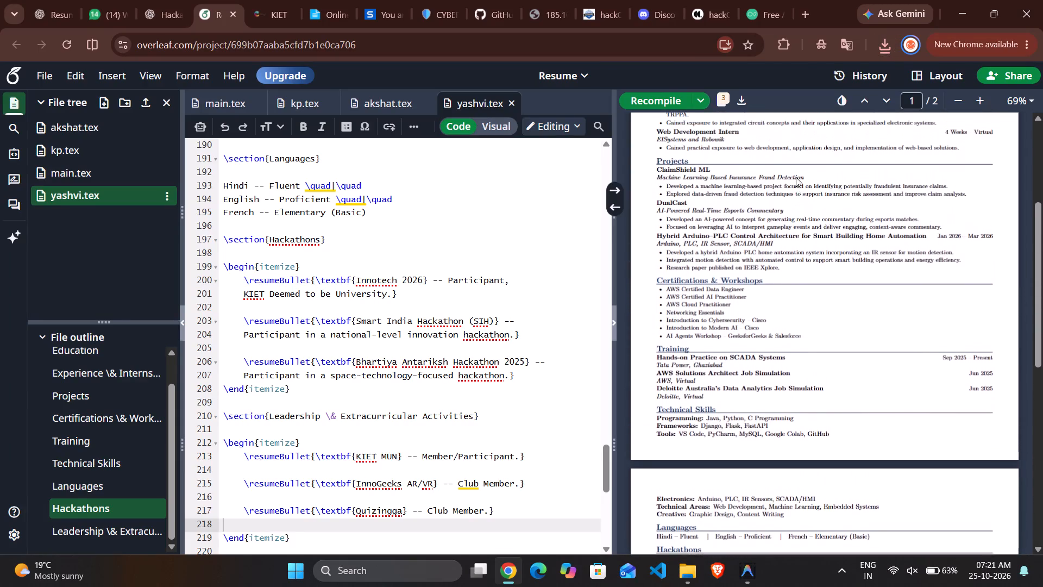
scroll(796, 177, up, 2)
scroll(796, 177, down, 4)
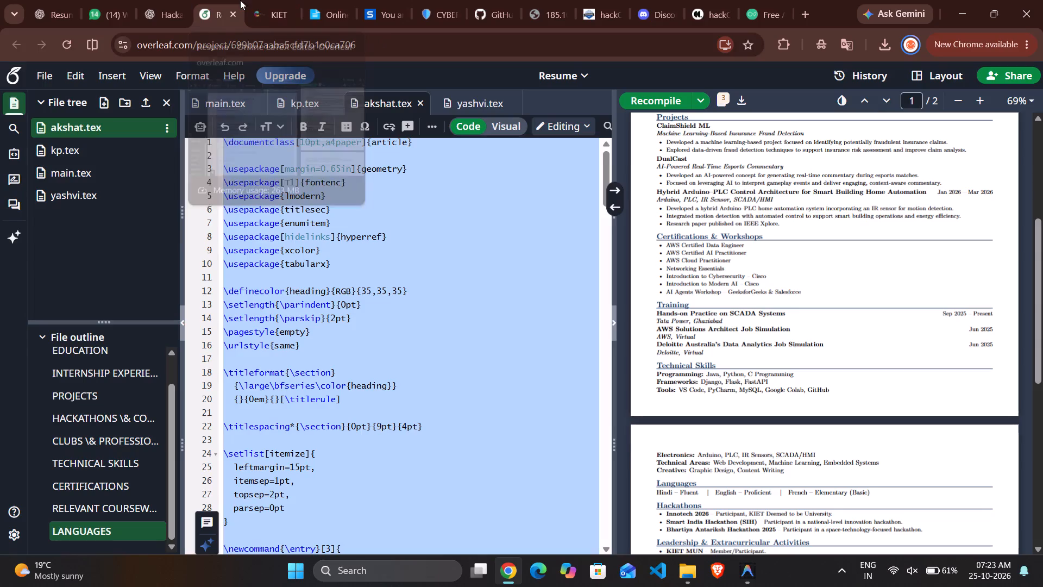
scroll(714, 236, up, 9)
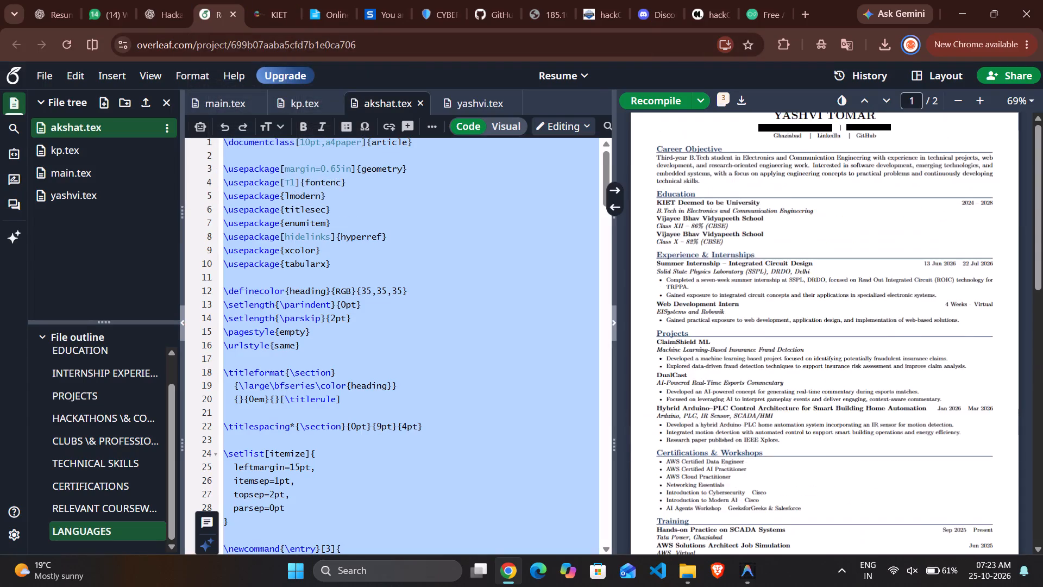
scroll(514, 223, up, 17)
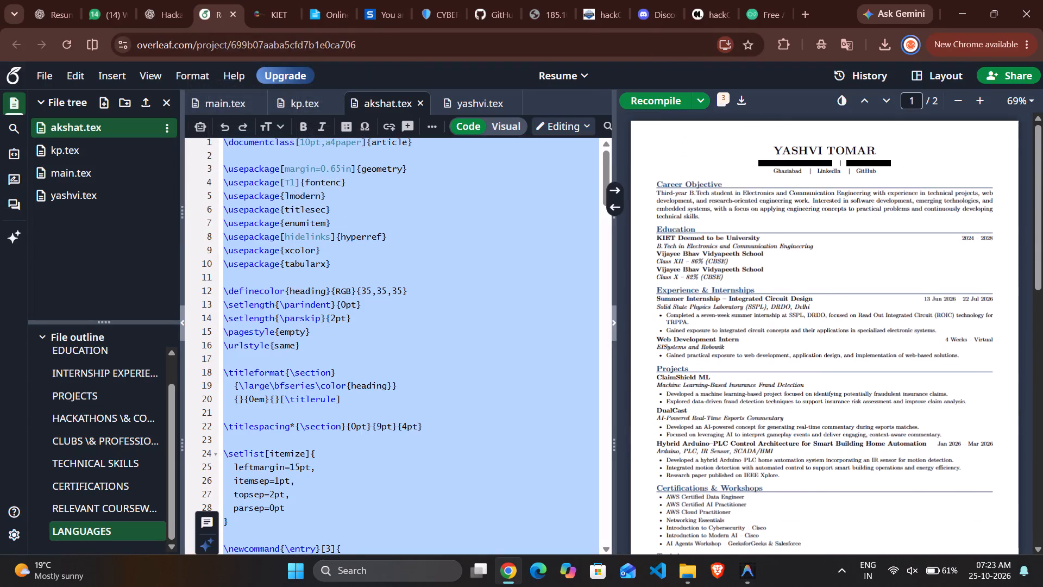
click(372, 174)
key(ctrl+a)
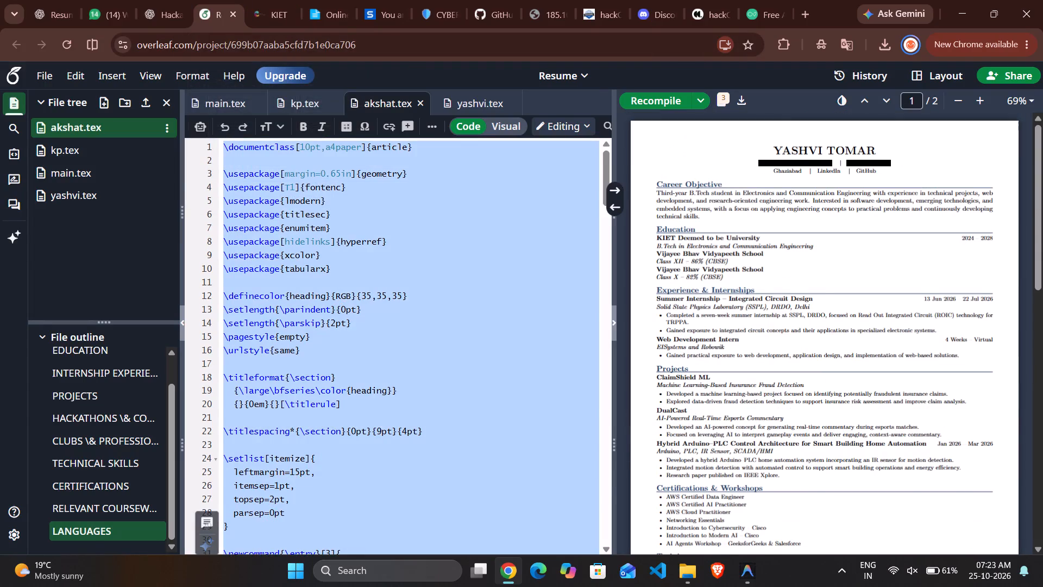
key(ctrl+v)
click(652, 97)
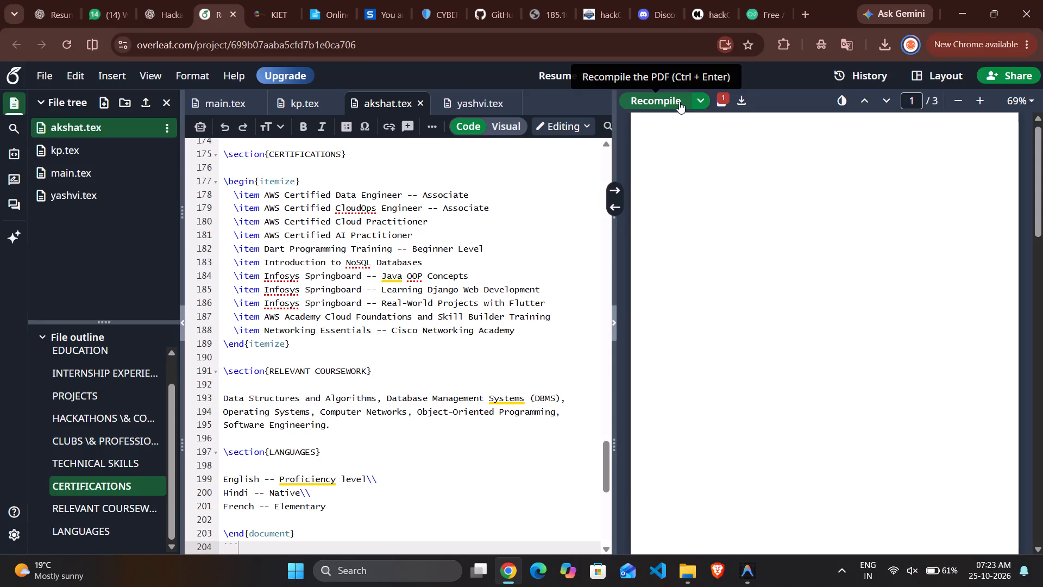
Delete the stray ```latex line at the start of akshat.tex so it begins with \documentclass, and recompile.
scroll(711, 181, up, 11)
scroll(711, 181, down, 6)
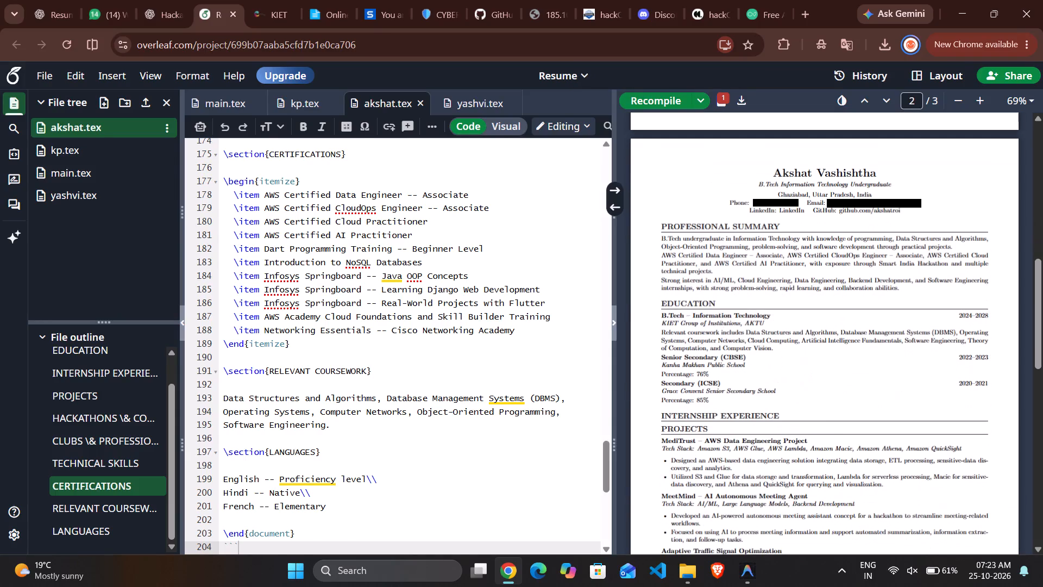
scroll(413, 218, up, 9)
scroll(413, 218, up, 17)
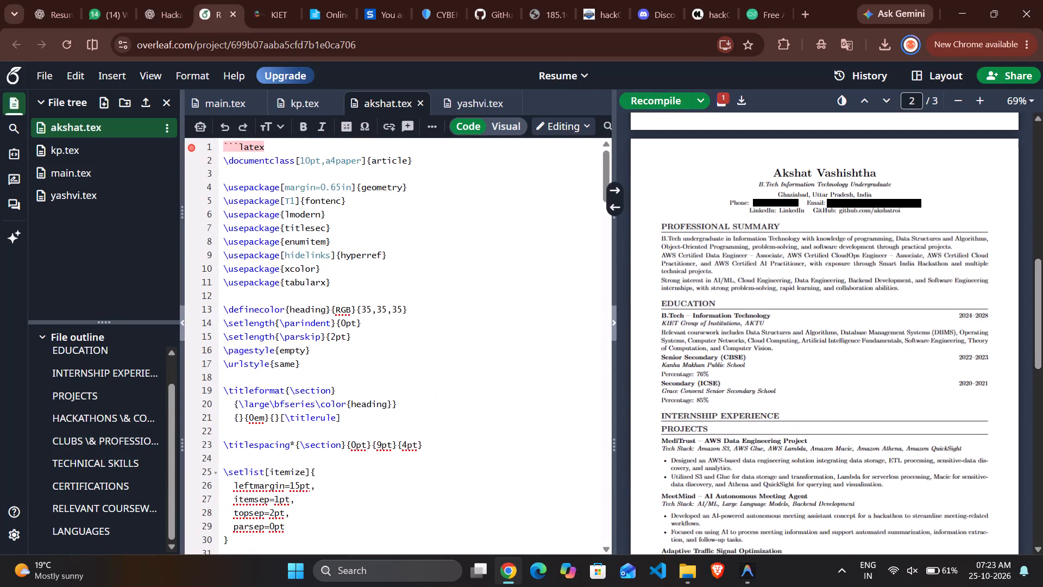
drag(224, 157, 222, 149)
key(BackSpace)
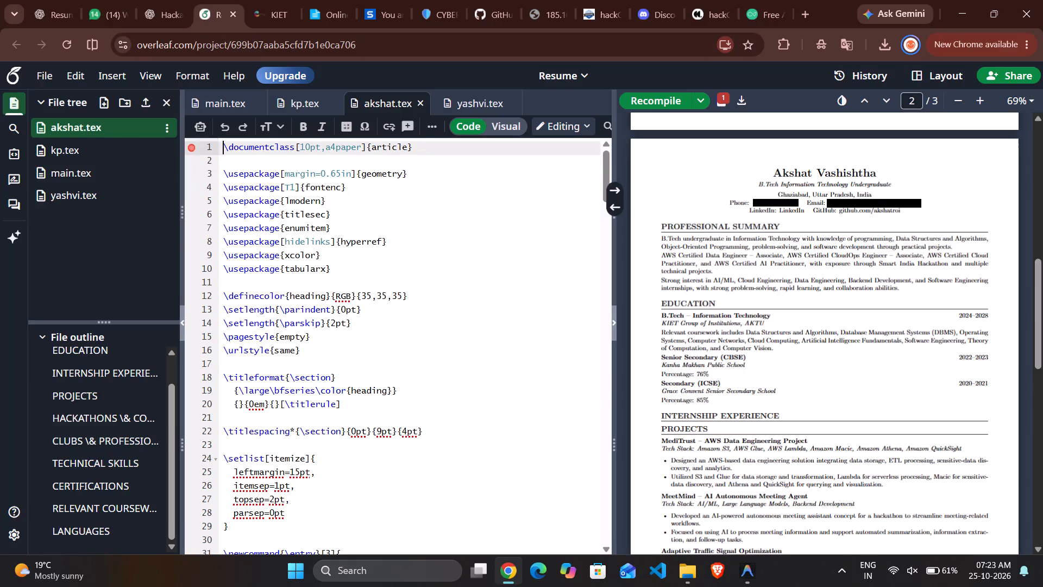
key(BackSpace)
click(636, 103)
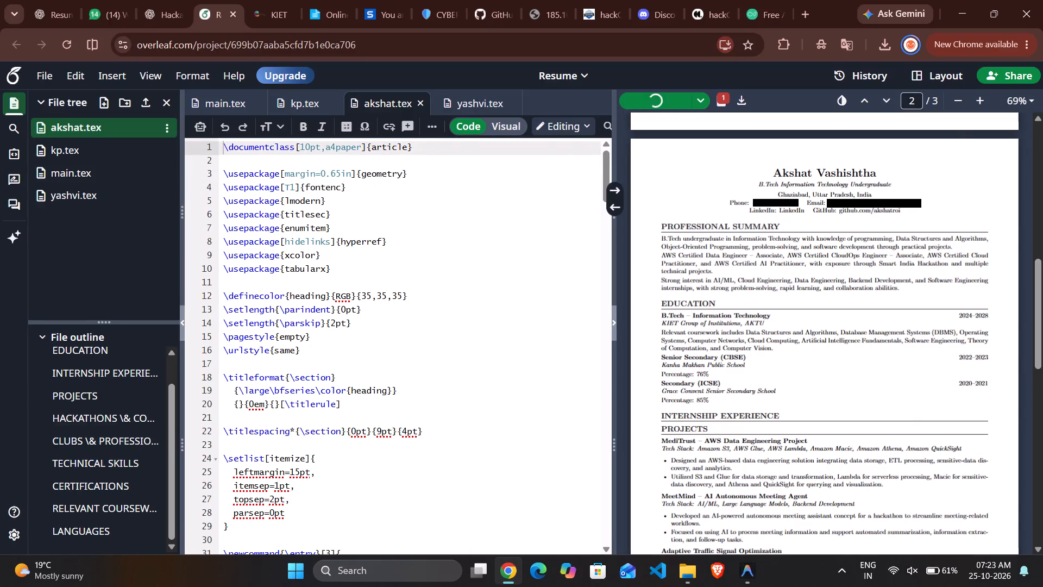
Read through both pages of the compiled akshat resume, from the professional summary and projects to certifications and languages.
scroll(793, 228, up, 7)
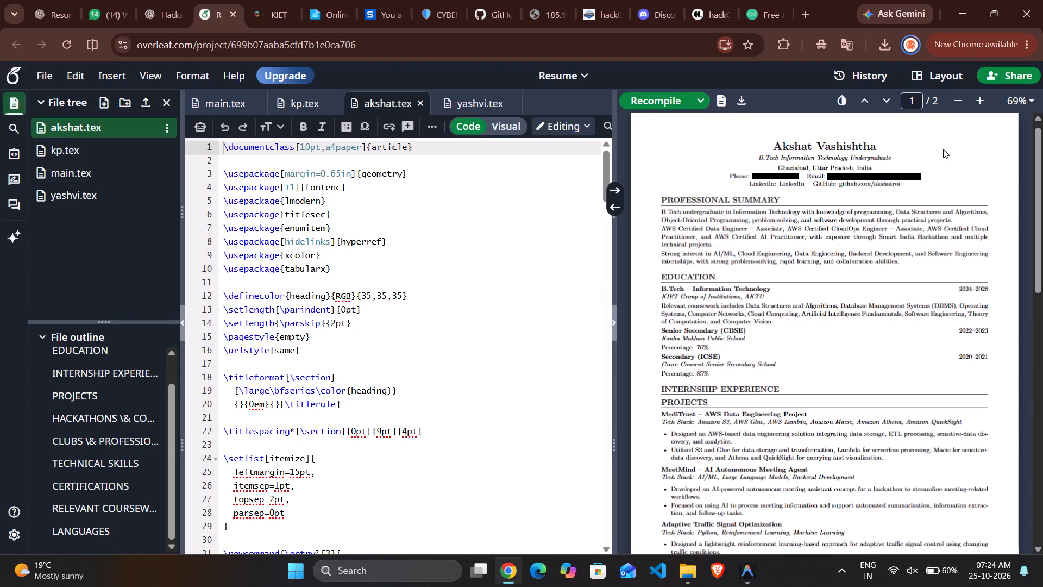
scroll(913, 162, up, 1)
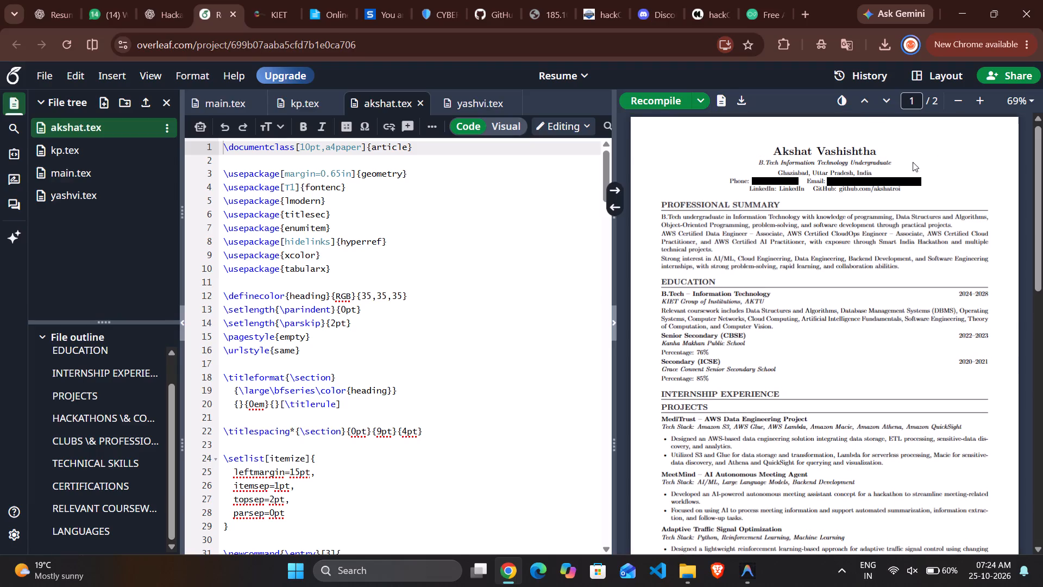
scroll(913, 162, down, 1)
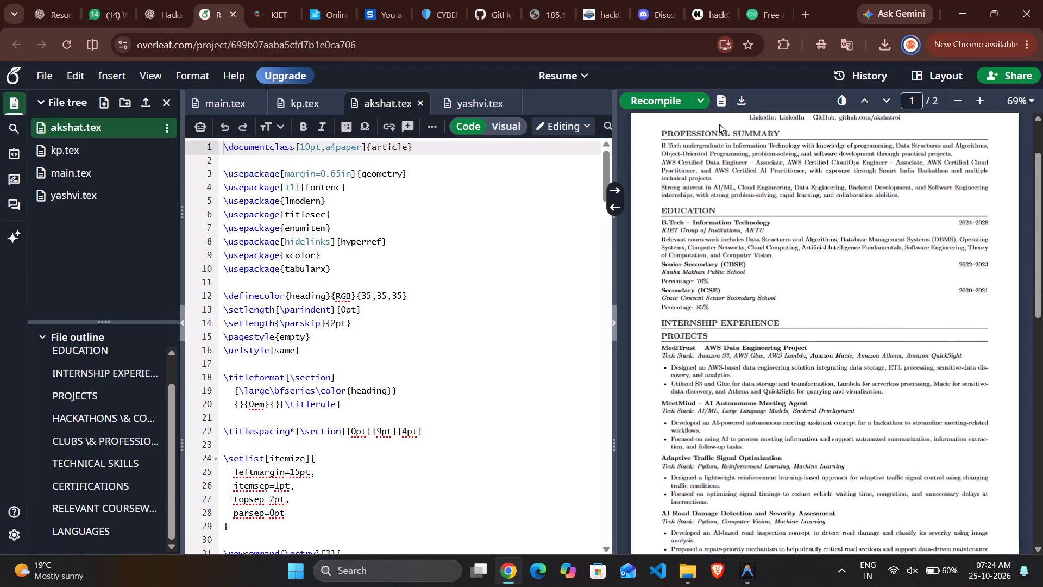
scroll(764, 181, down, 1)
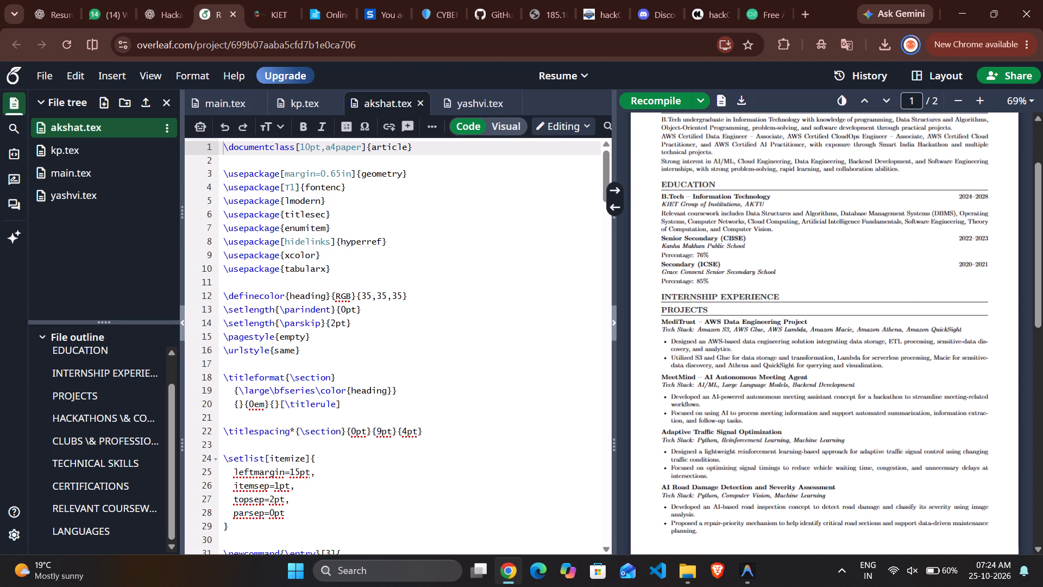
key(9)
scroll(676, 190, down, 2)
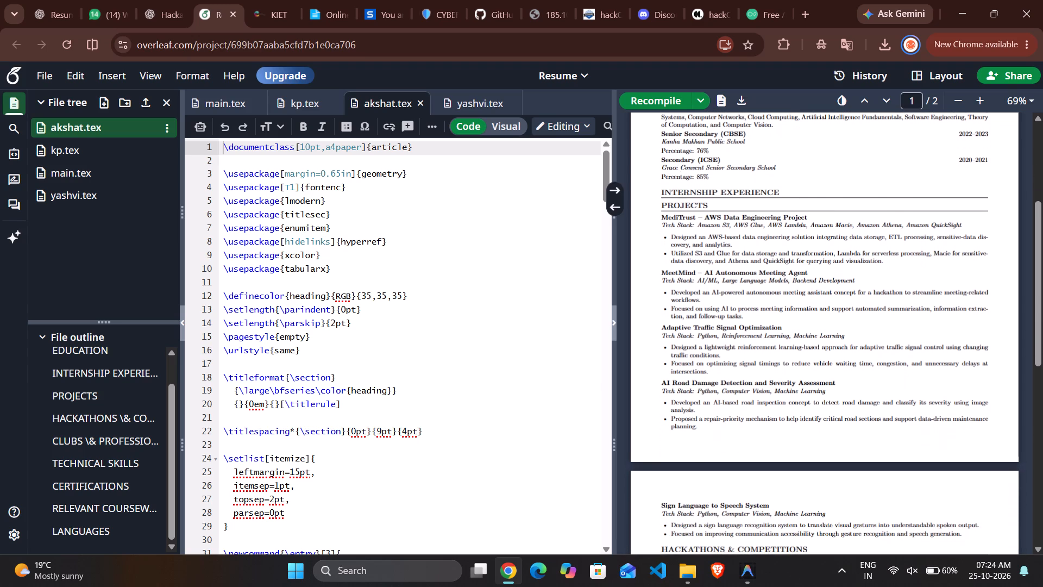
scroll(676, 190, down, 2)
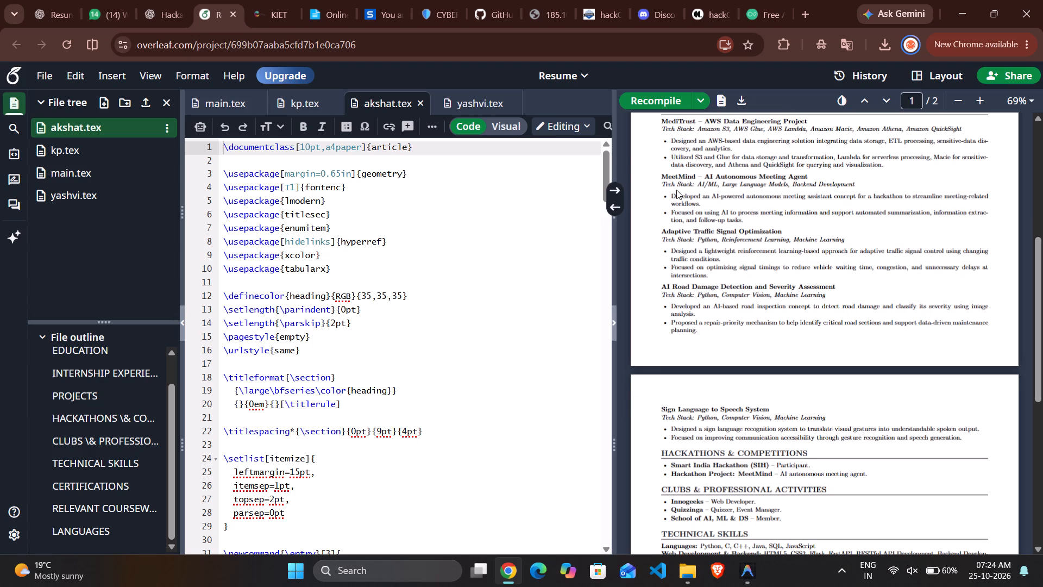
scroll(676, 190, down, 4)
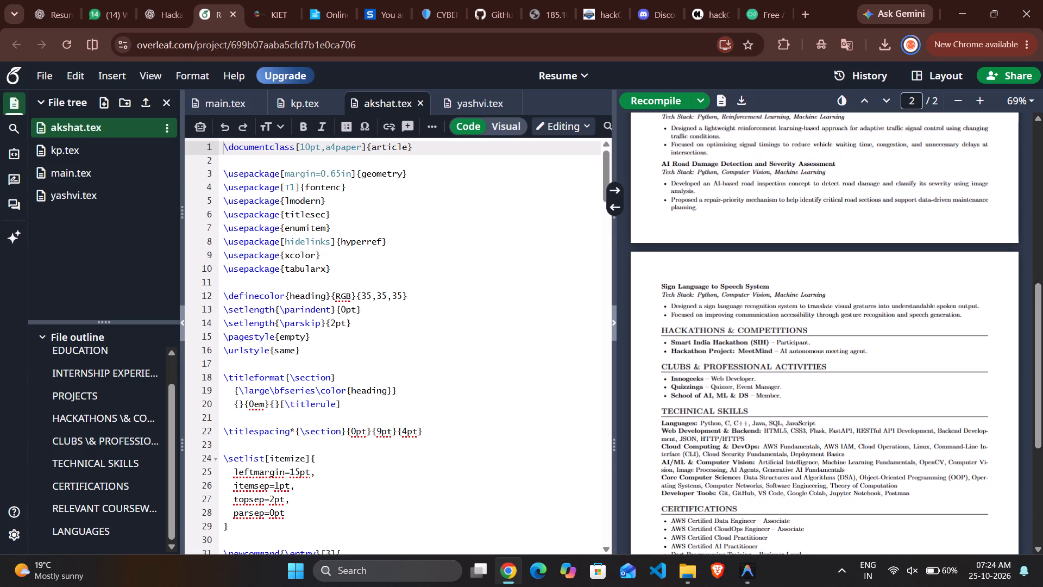
scroll(676, 190, down, 2)
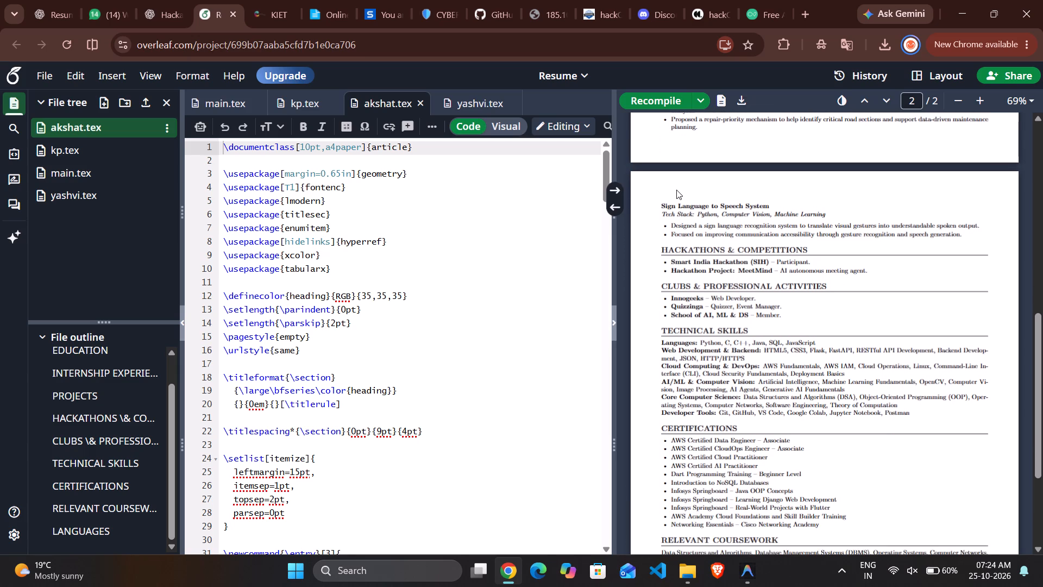
scroll(676, 190, down, 1)
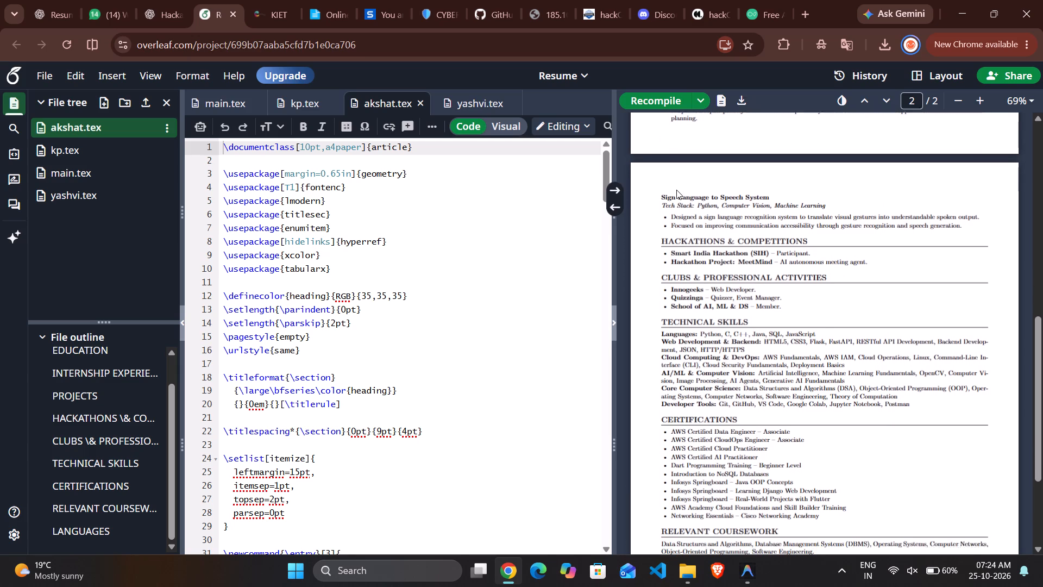
scroll(676, 190, down, 1)
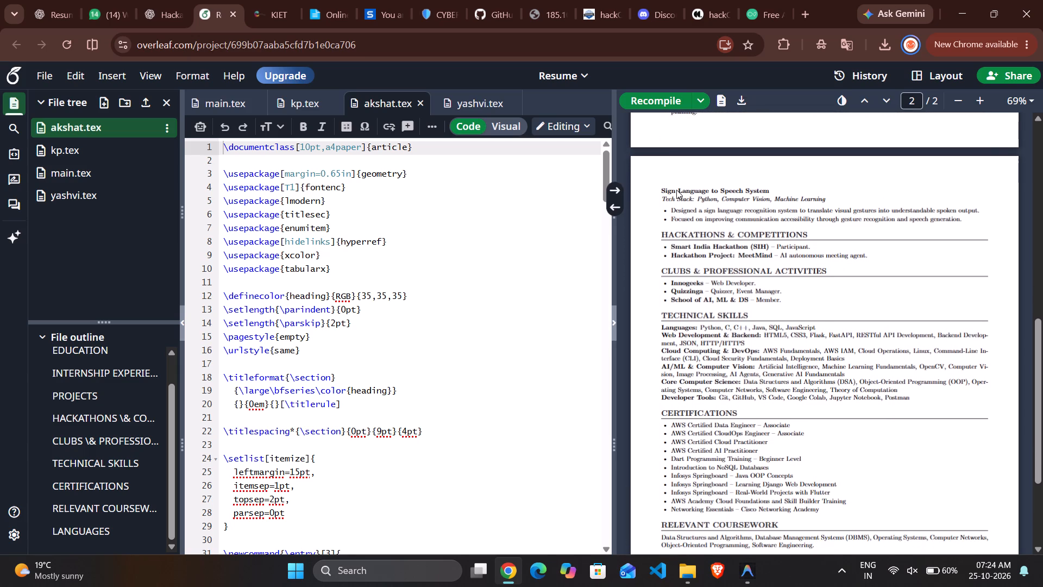
scroll(676, 190, down, 2)
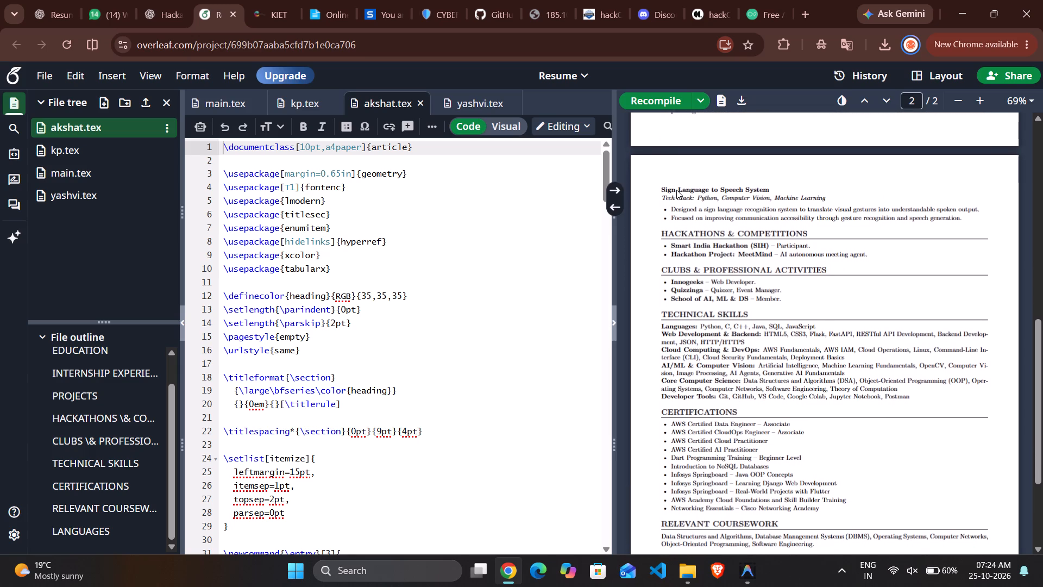
scroll(676, 190, down, 3)
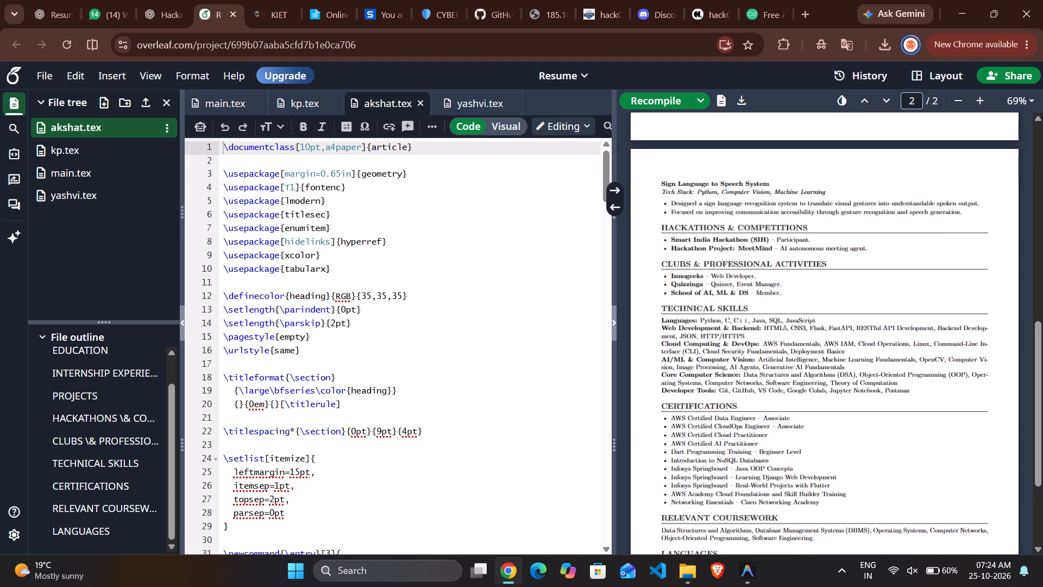
scroll(676, 190, down, 1)
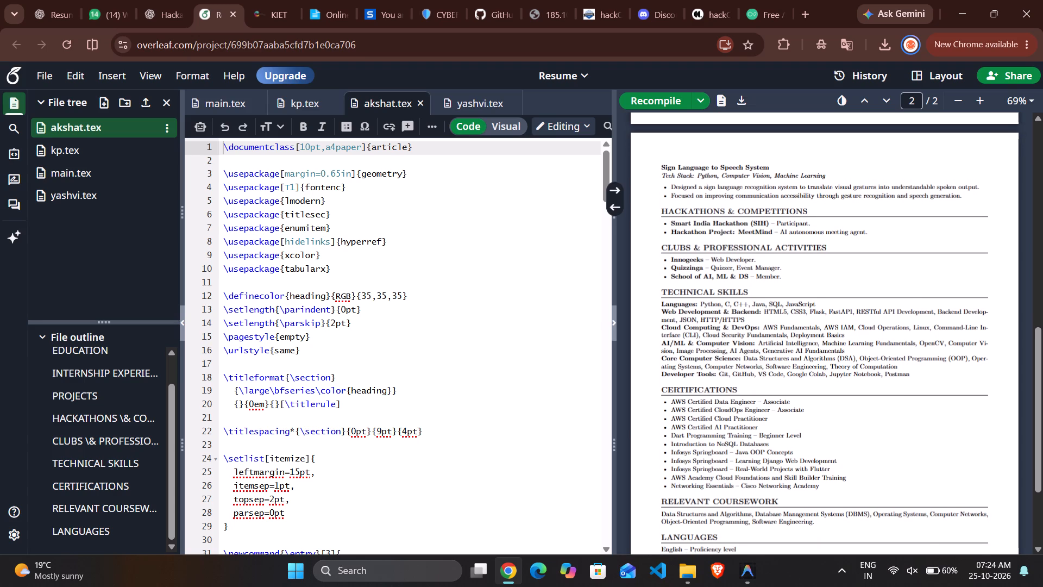
Search the akshat.tex source for "Hackathon" and go to the MeetMind item under HACKATHONS & COMPETITIONS.
scroll(460, 282, down, 4)
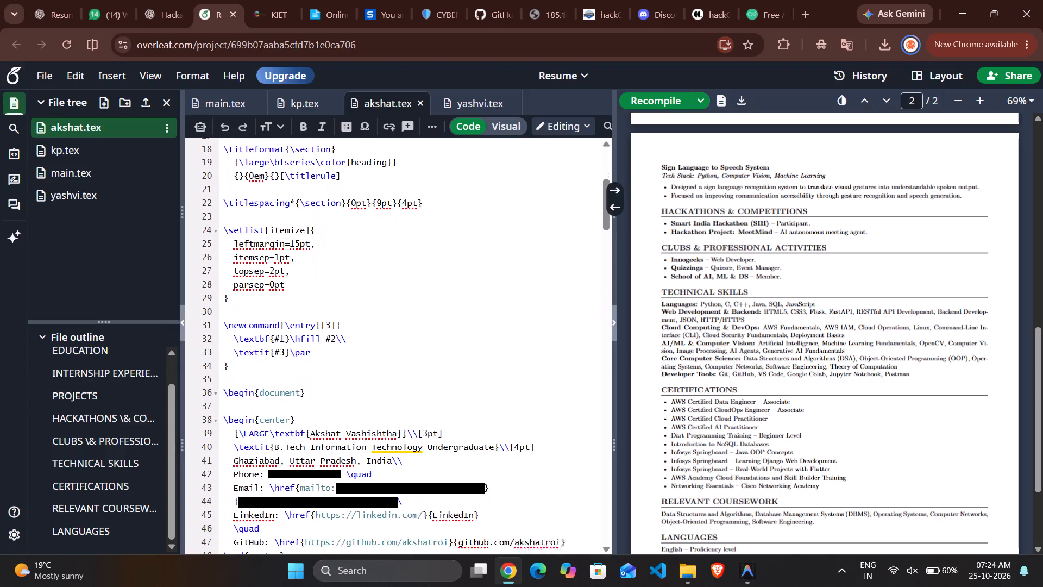
scroll(460, 282, down, 3)
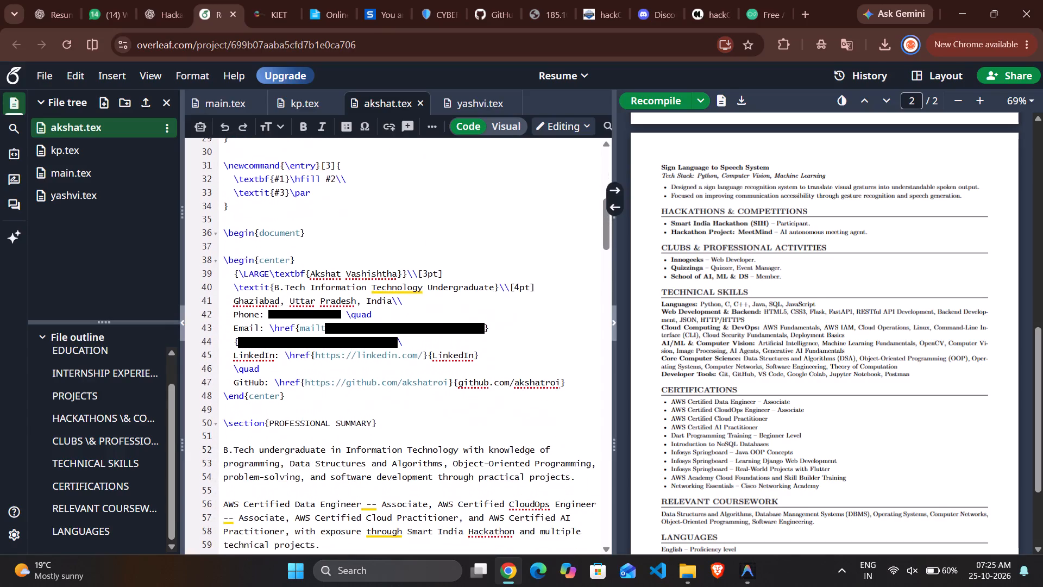
scroll(460, 282, down, 5)
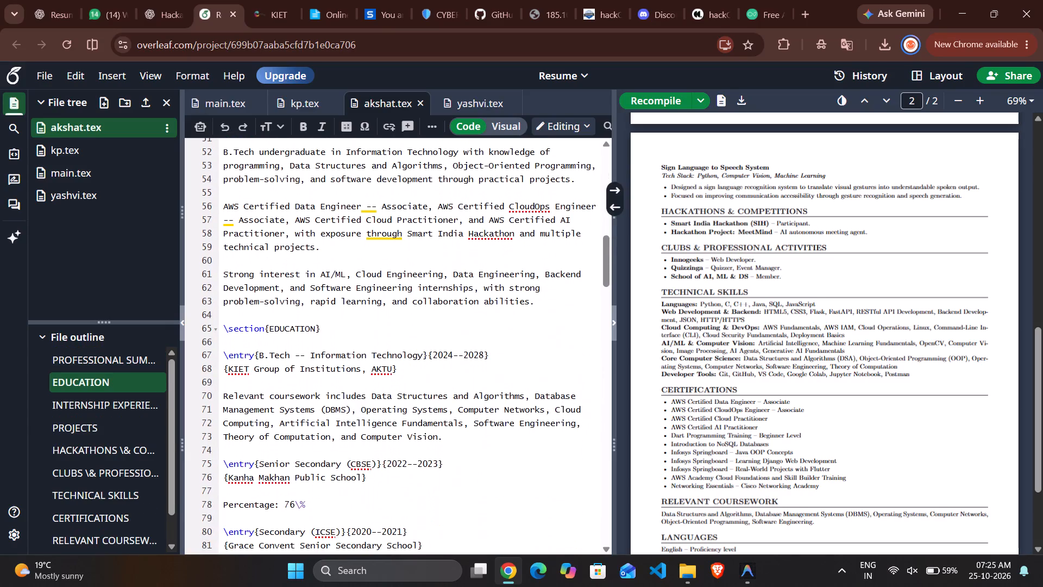
scroll(460, 282, down, 3)
click(416, 305)
key(ctrl+f)
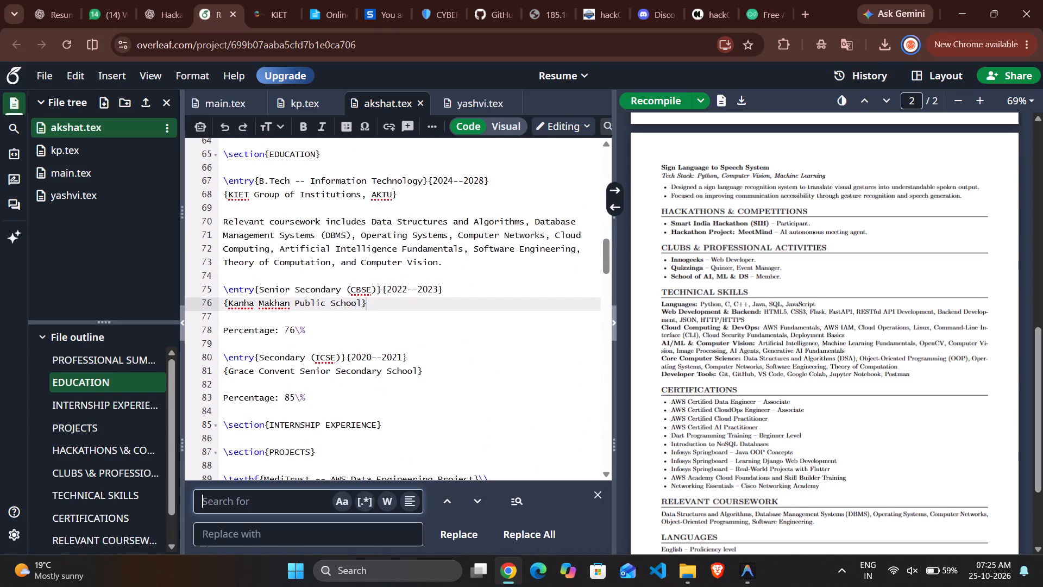
text(Hacka)
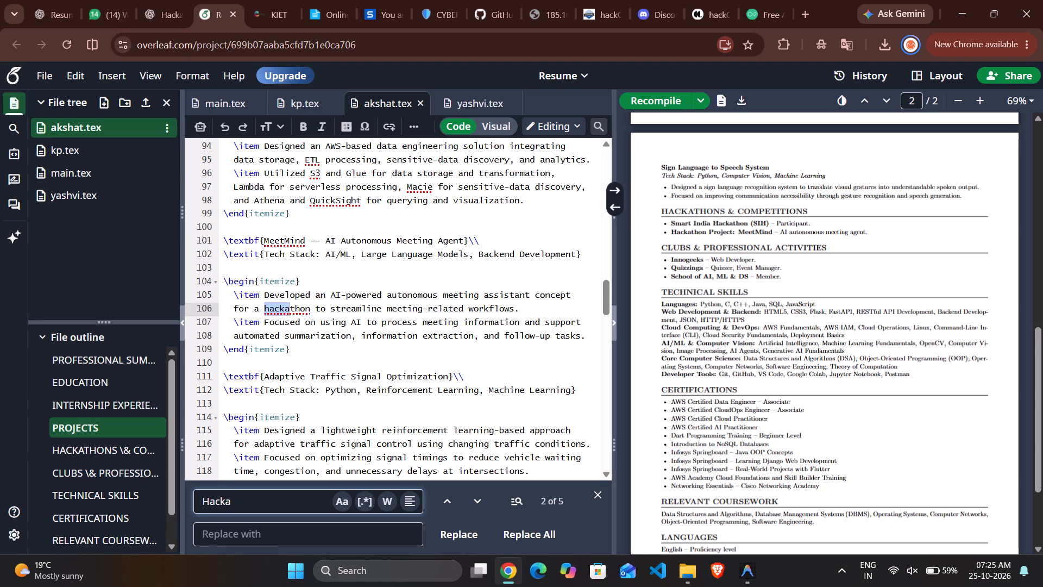
text(th)
text(on)
key(Return)
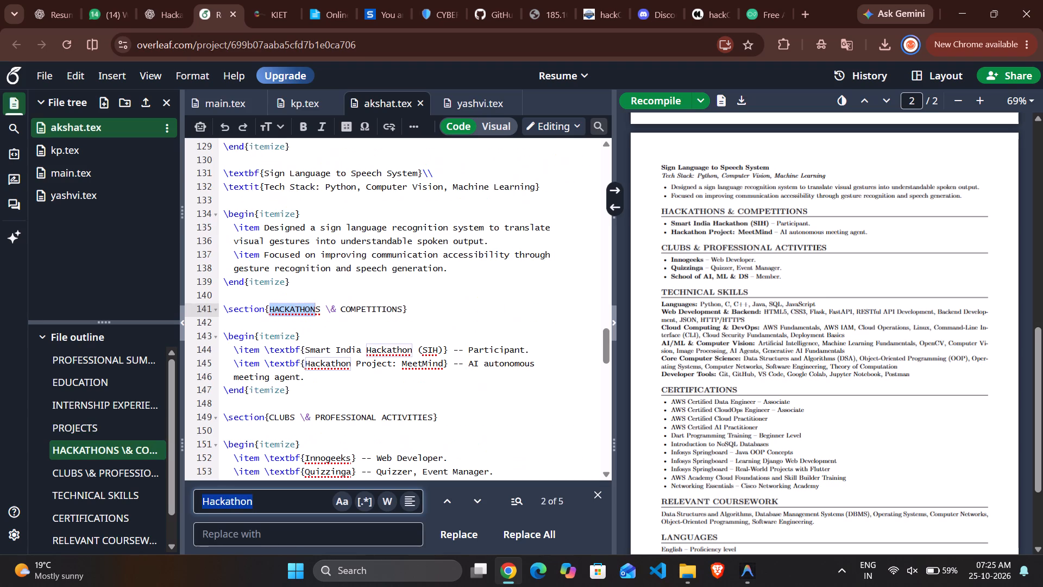
key(Return)
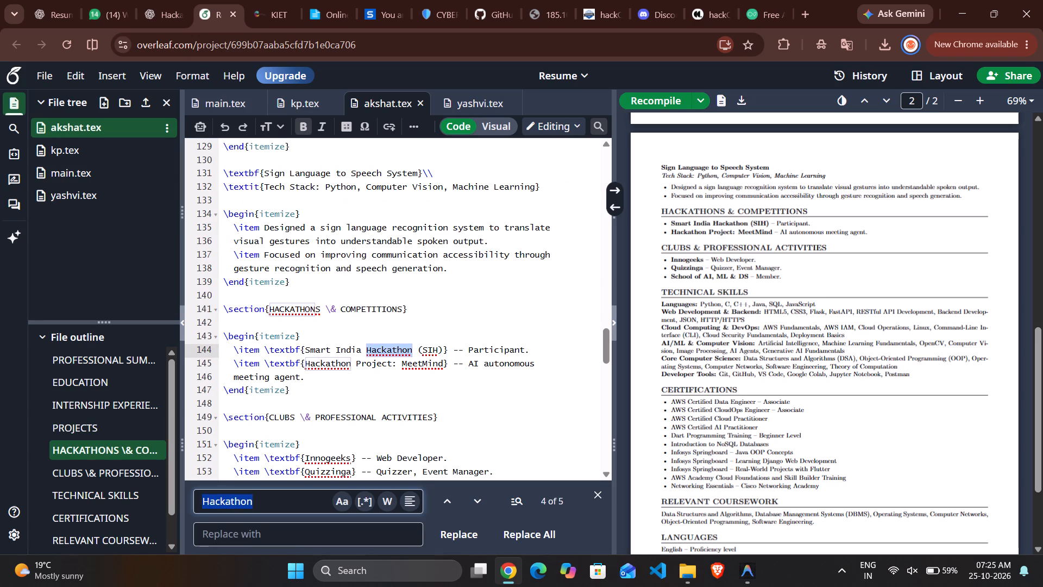
key(Return)
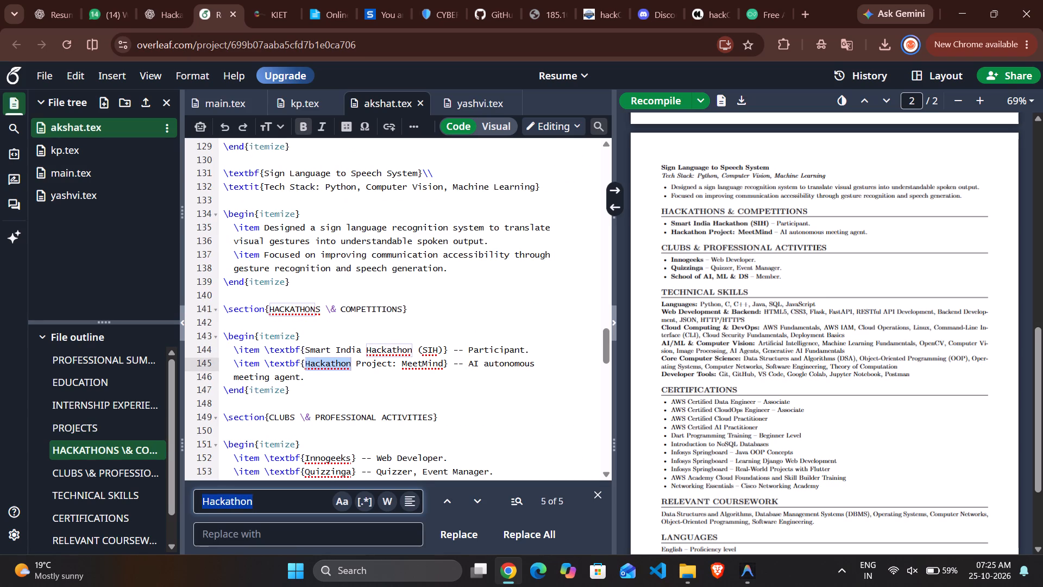
Change "Hackathon" to "AI Arena" in the MeetMind item under HACKATHONS & COMPETITIONS, so it reads "AI Arena Project: MeetMind".
click(350, 367)
key(BackSpace)
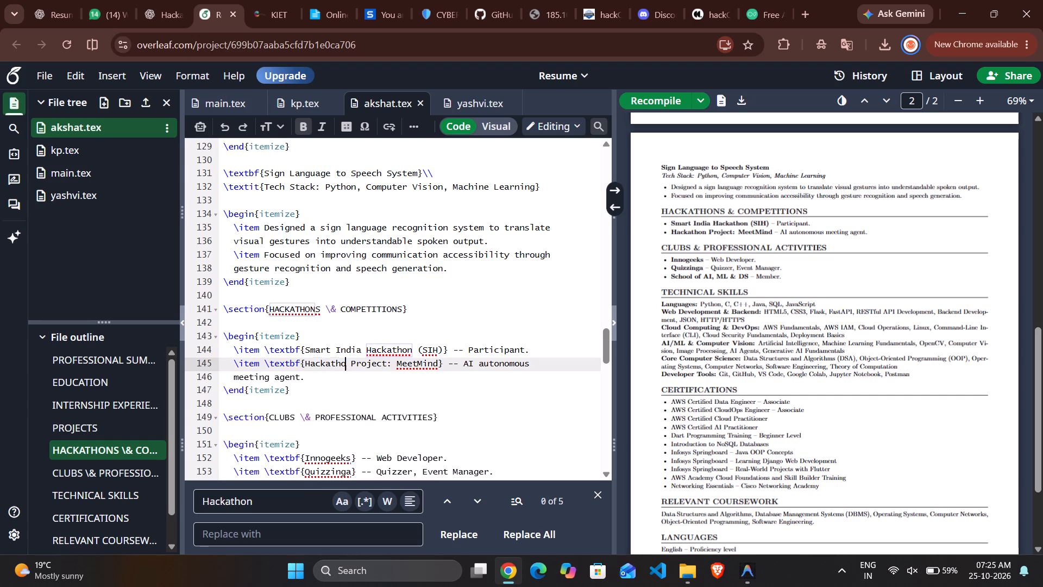
key(BackSpace)
key(BackSpace)
key(BackSpace)
key(BackSpace)
key(BackSpace)
key(BackSpace)
key(BackSpace)
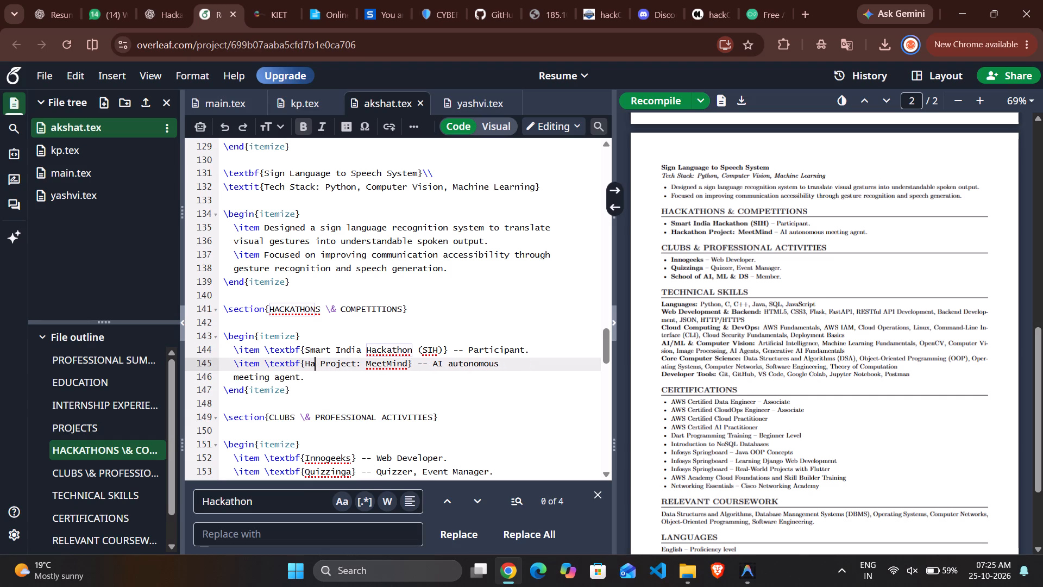
key(BackSpace)
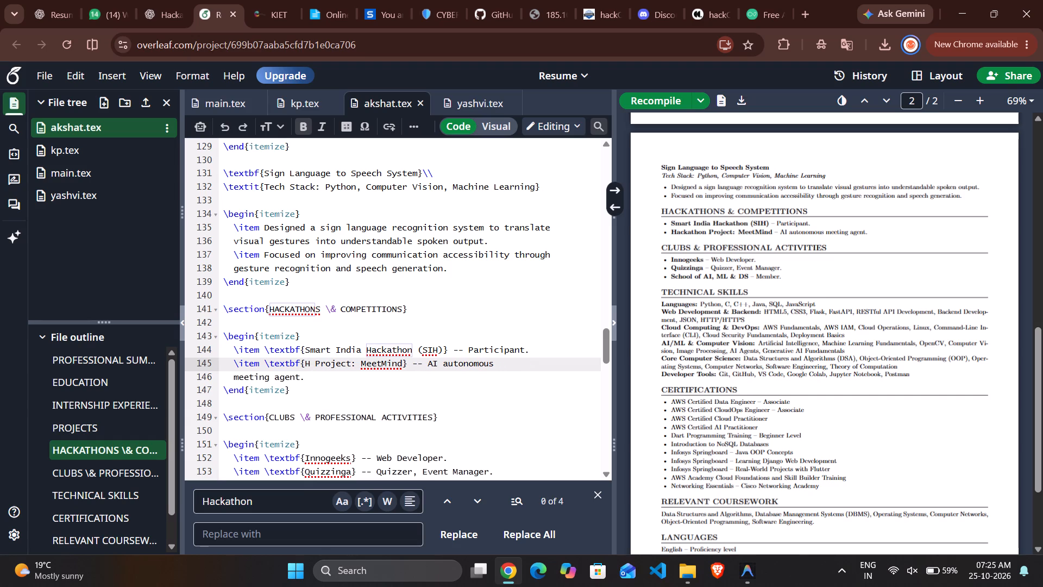
text(AI)
key(shift+a)
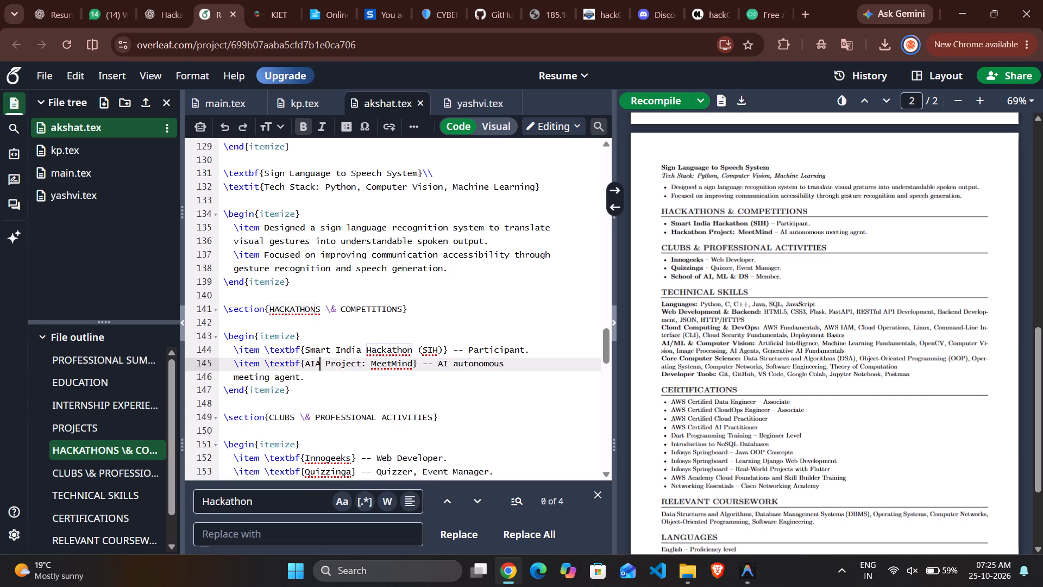
key(BackSpace)
key(space)
text(Arena)
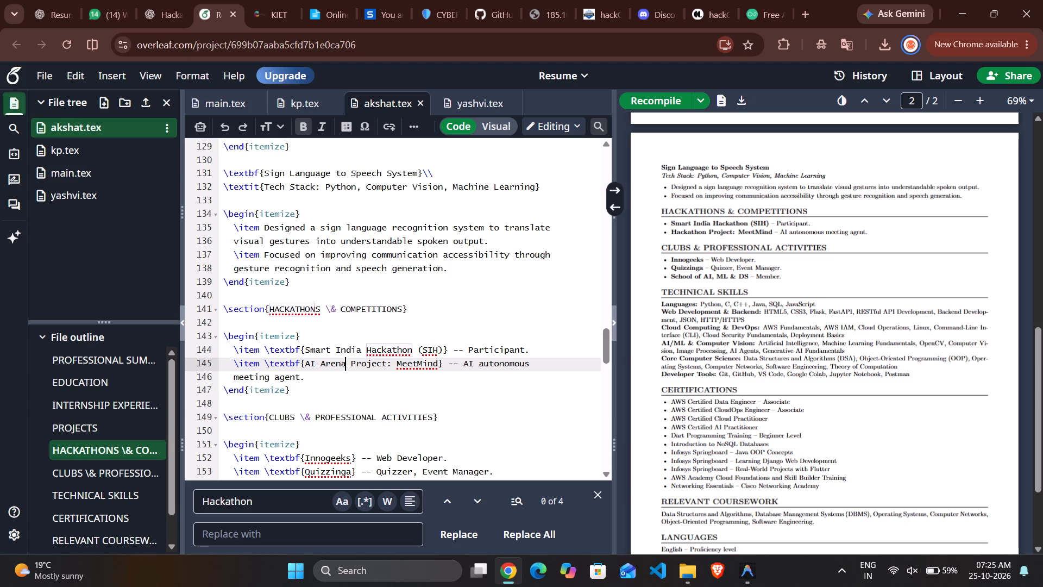
scroll(380, 290, up, 9)
scroll(380, 290, down, 12)
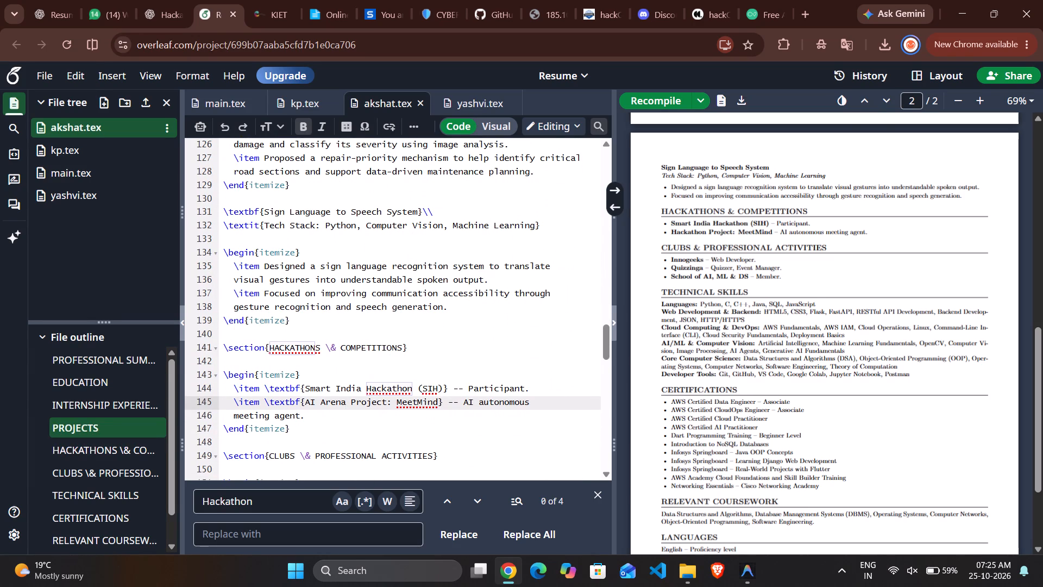
scroll(785, 282, down, 1)
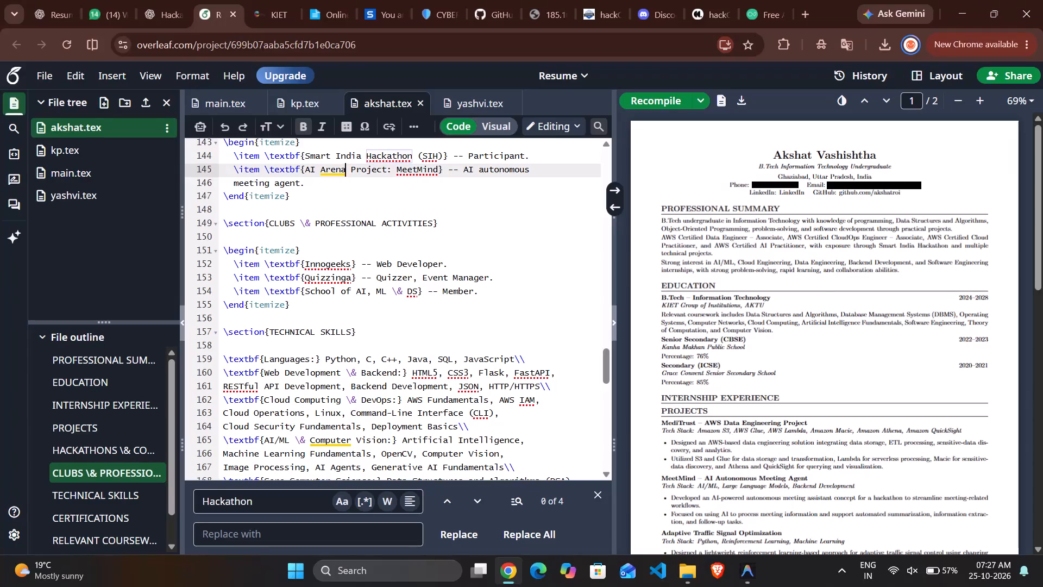
scroll(347, 198, down, 7)
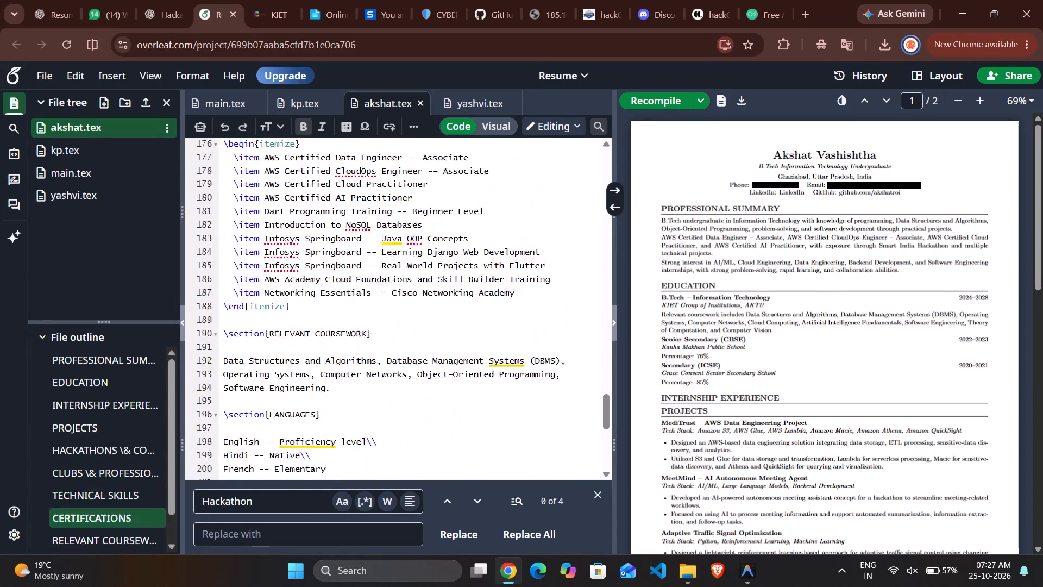
scroll(347, 198, down, 4)
scroll(347, 198, up, 4)
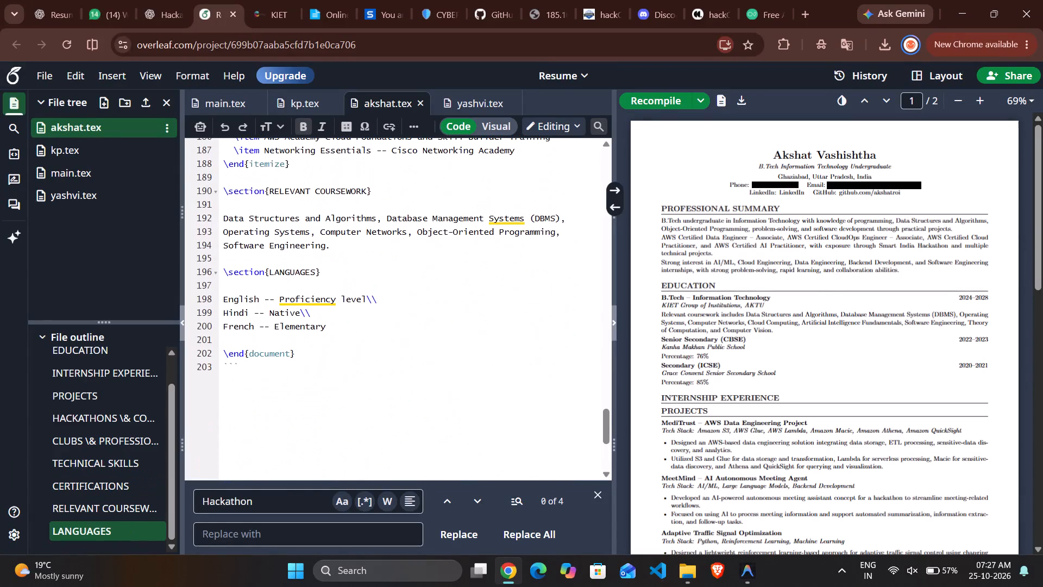
scroll(347, 198, up, 3)
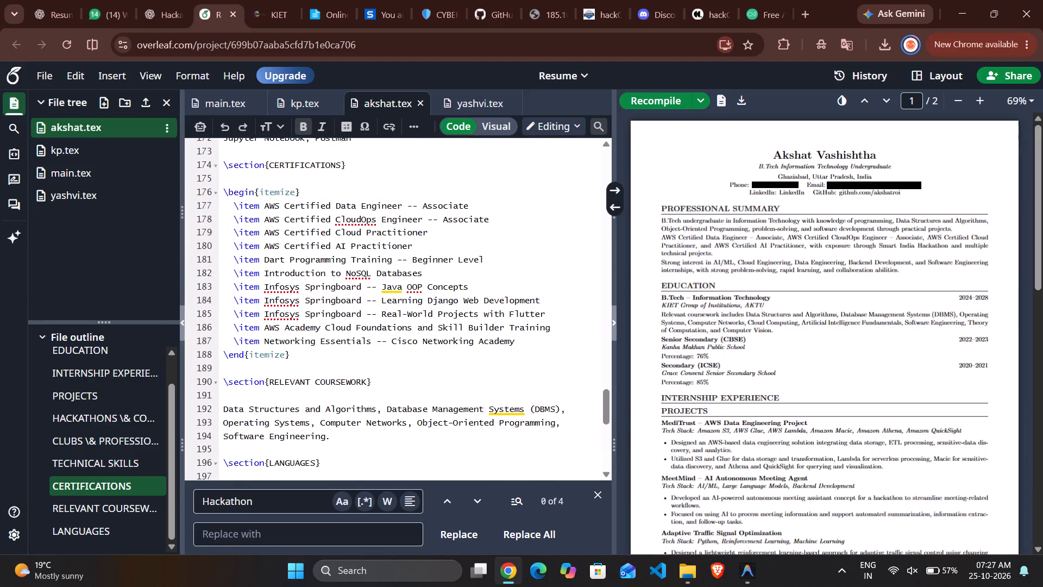
scroll(336, 220, up, 2)
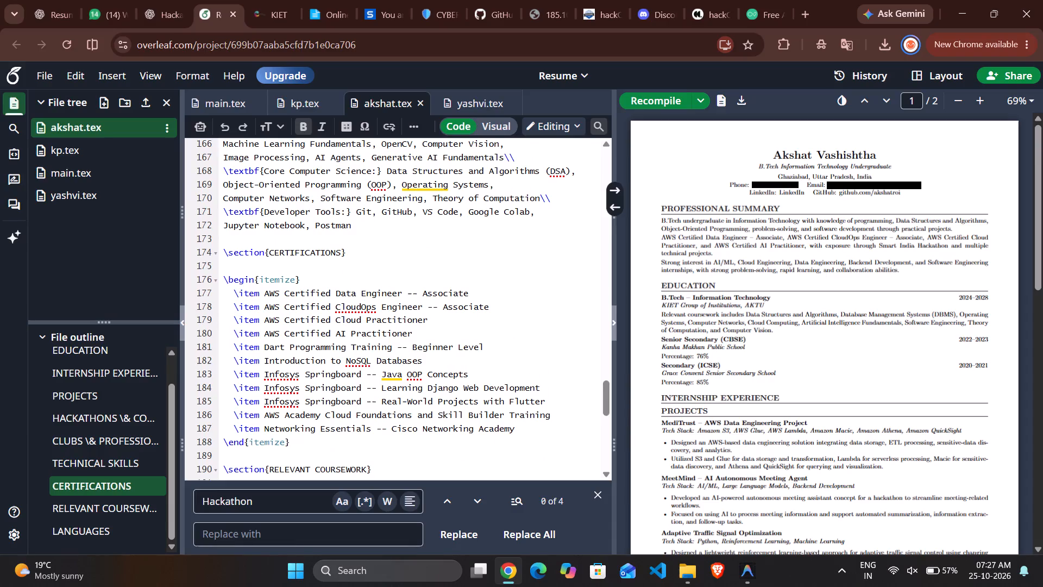
scroll(336, 222, up, 1)
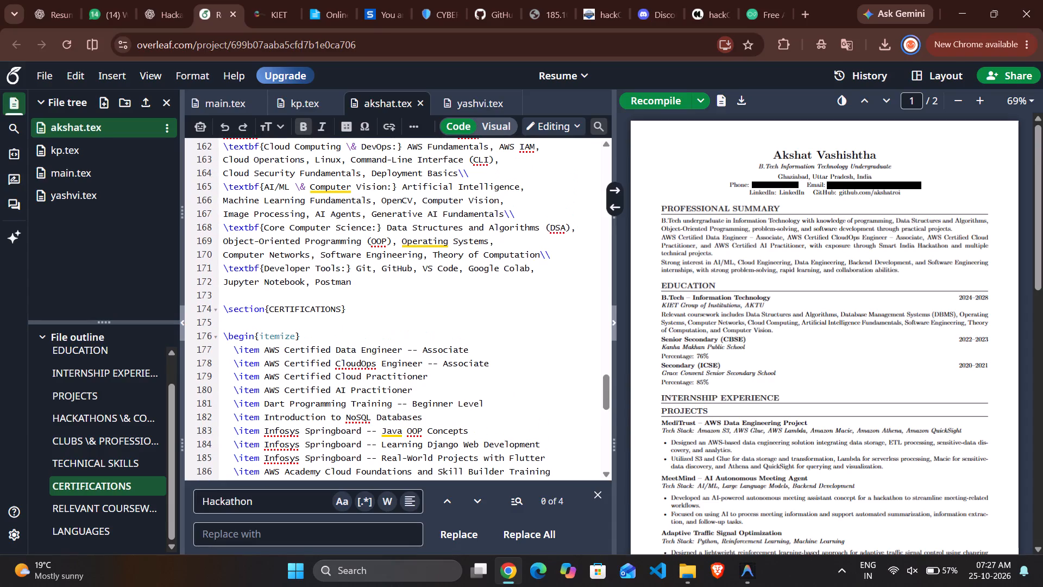
Insert "Hackathon" before "Project: MeetMind" in the AI Arena item of akshat.tex's Hackathons & Competitions section.
scroll(336, 222, up, 3)
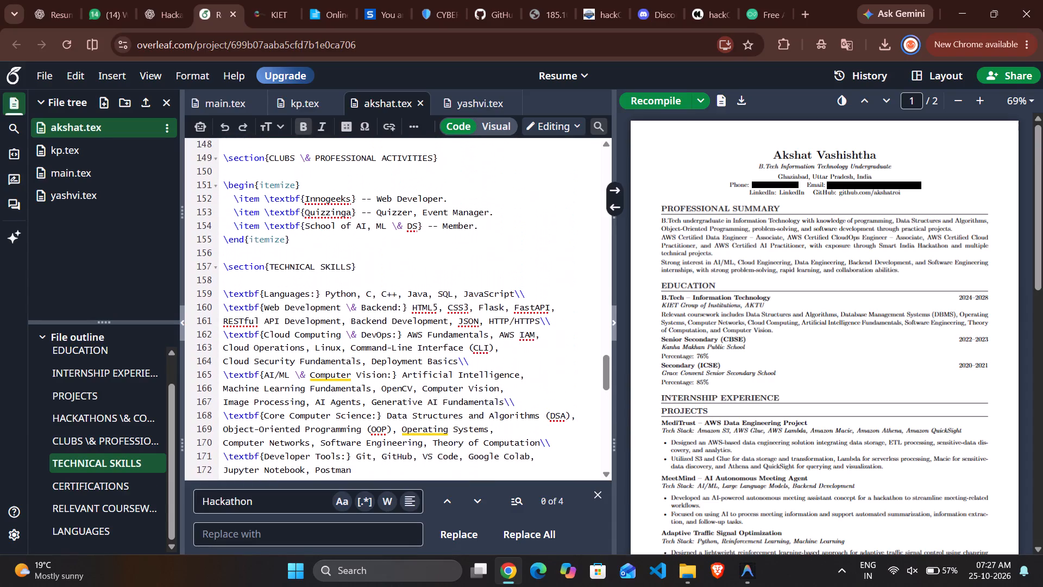
scroll(336, 222, up, 1)
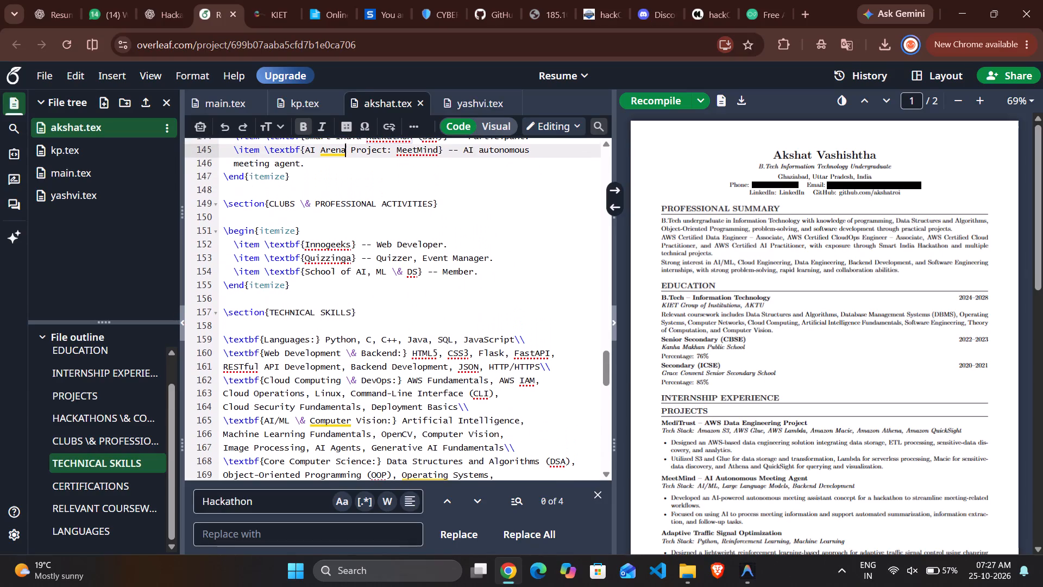
scroll(336, 222, up, 2)
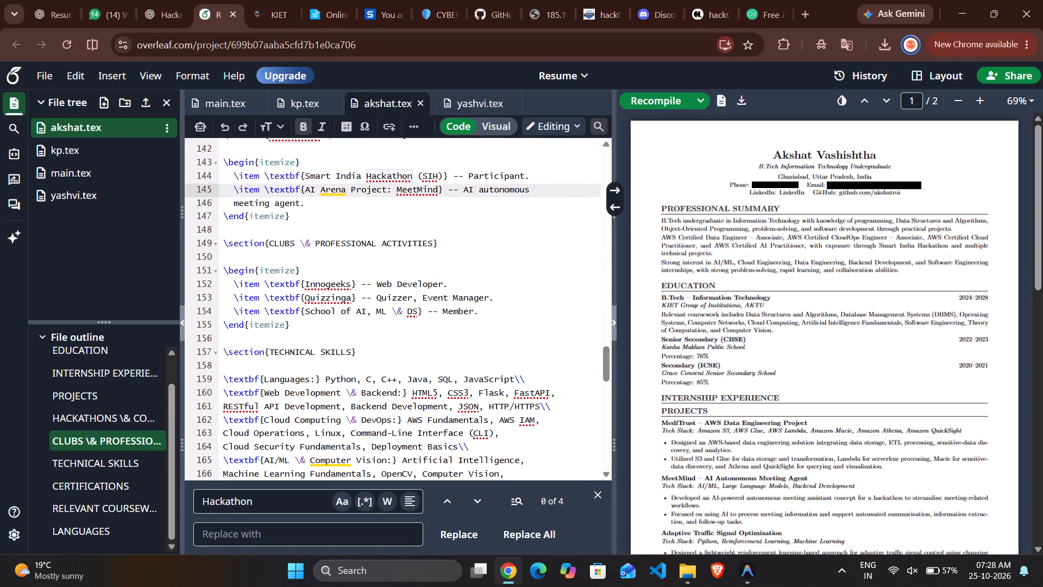
click(385, 192)
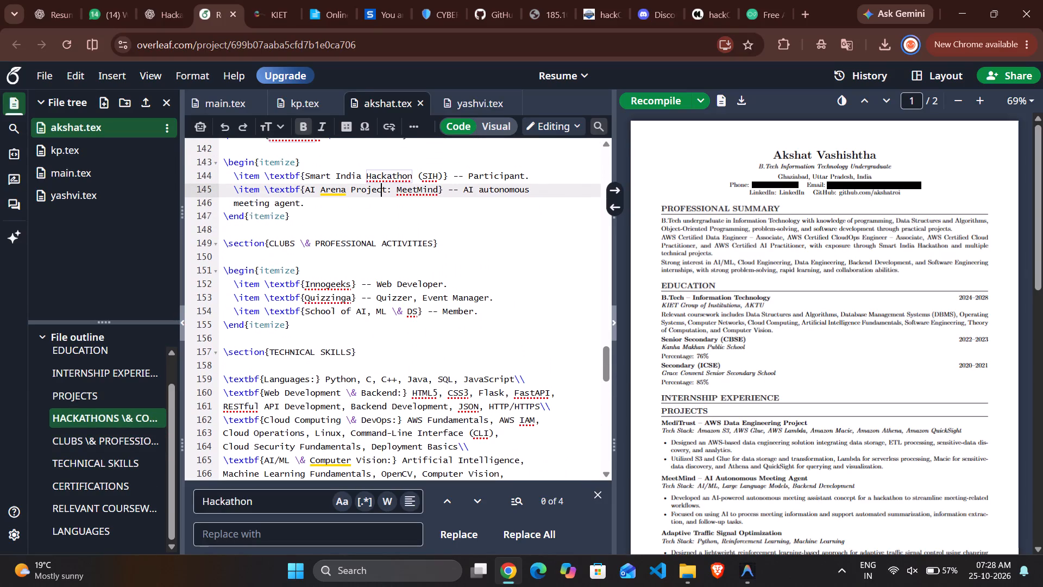
key(Left)
key(Left)
key(Left)
key(Left)
key(Left)
key(Left)
key(Left)
key(Right)
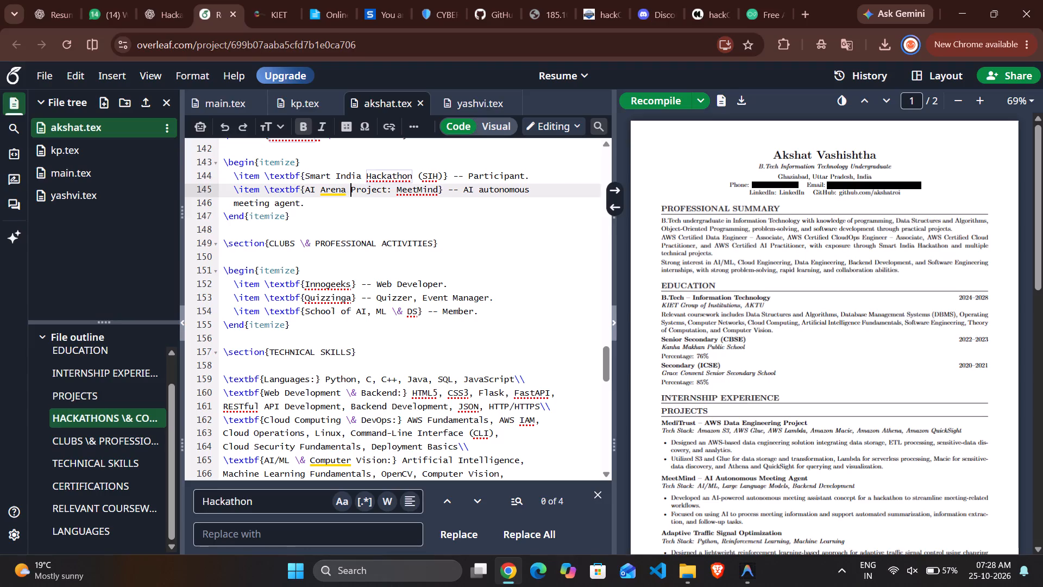
text(Hackathon)
key(space)
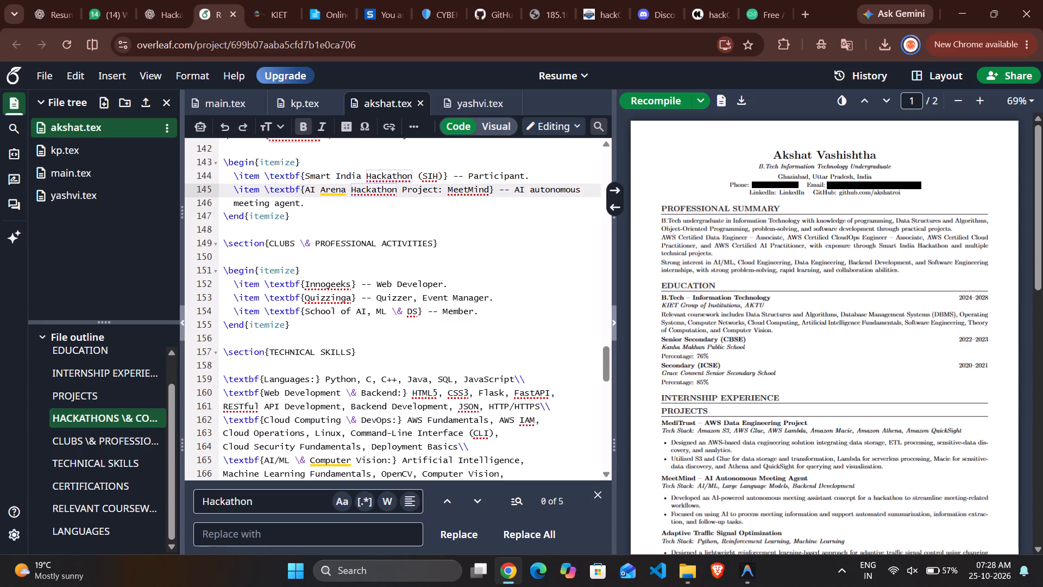
Duplicate the "Smart India Hackathon (SIH)" item on a new line directly below the original.
drag(544, 172, 251, 176)
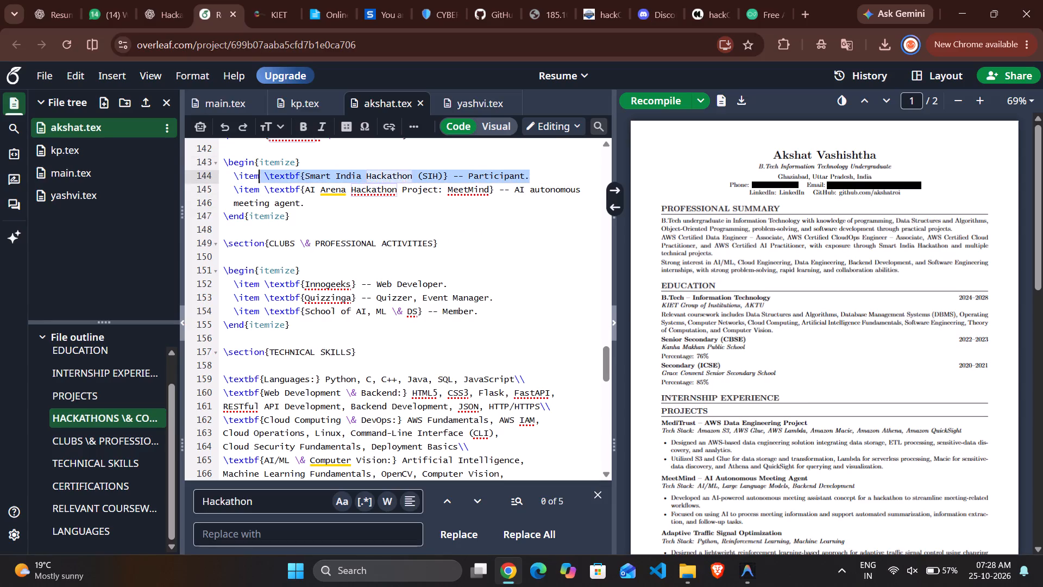
drag(251, 176, 235, 176)
key(ctrl+c)
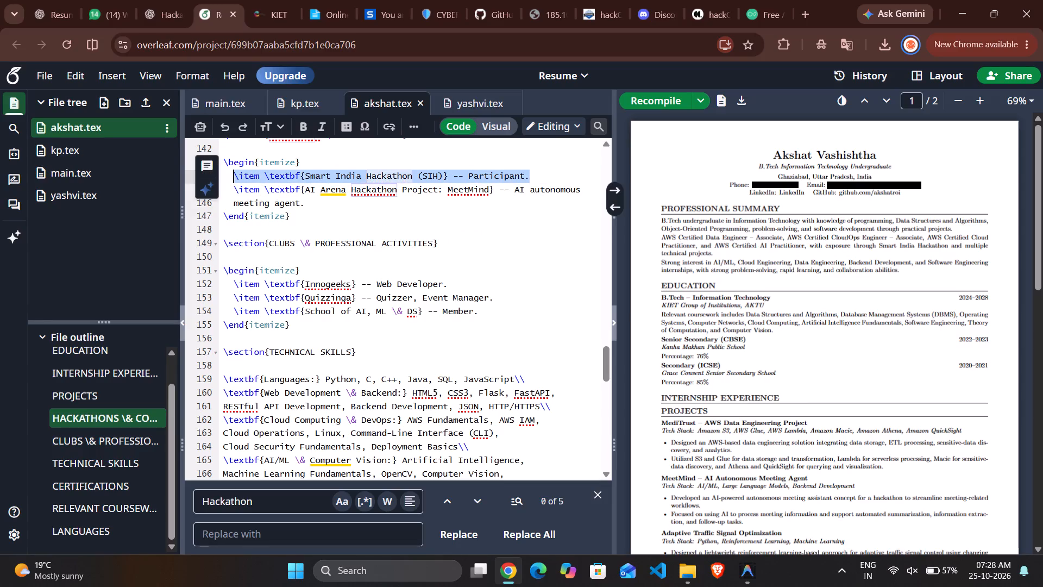
click(541, 172)
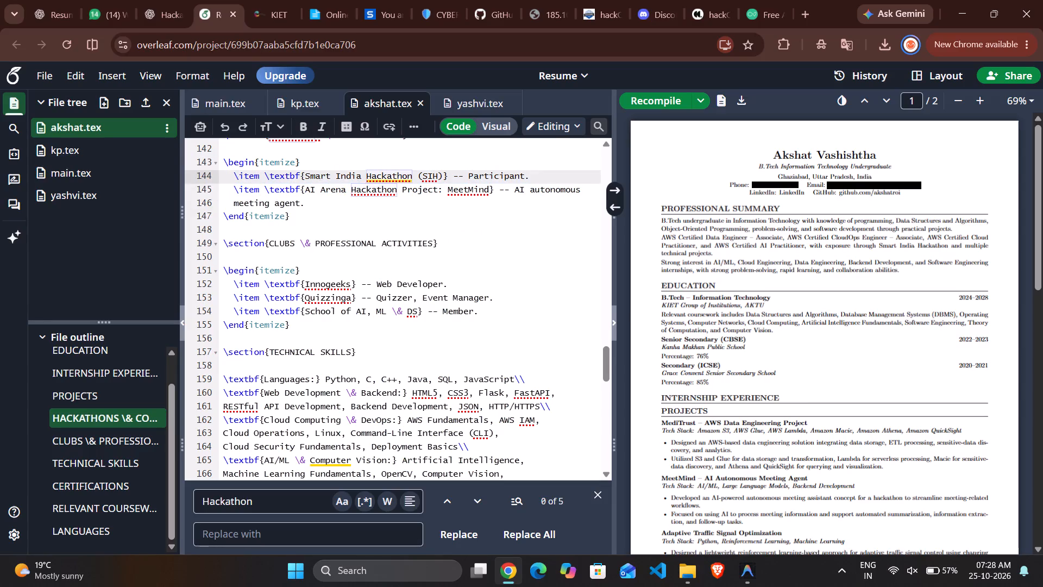
key(Return)
key(ctrl+v)
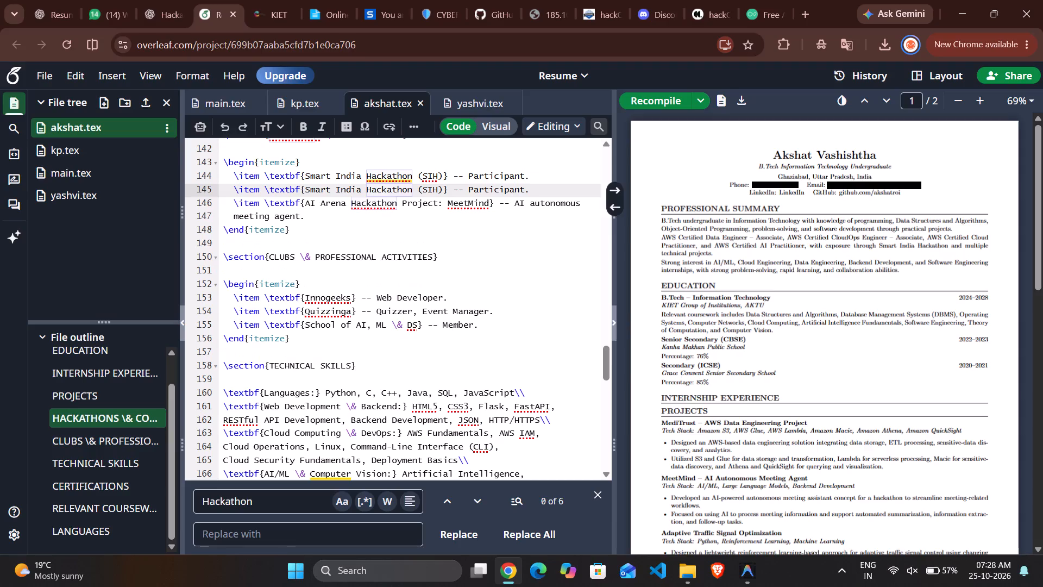
Change the abbreviation in the duplicated hackathon item to "BAH".
key(Left)
key(Left)
key(Left)
key(Left)
key(Left)
key(Left)
key(Left)
key(Left)
key(Left)
key(Left)
key(Left)
key(Left)
key(Left)
key(Left)
key(Left)
key(Left)
key(Left)
key(Left)
key(Right)
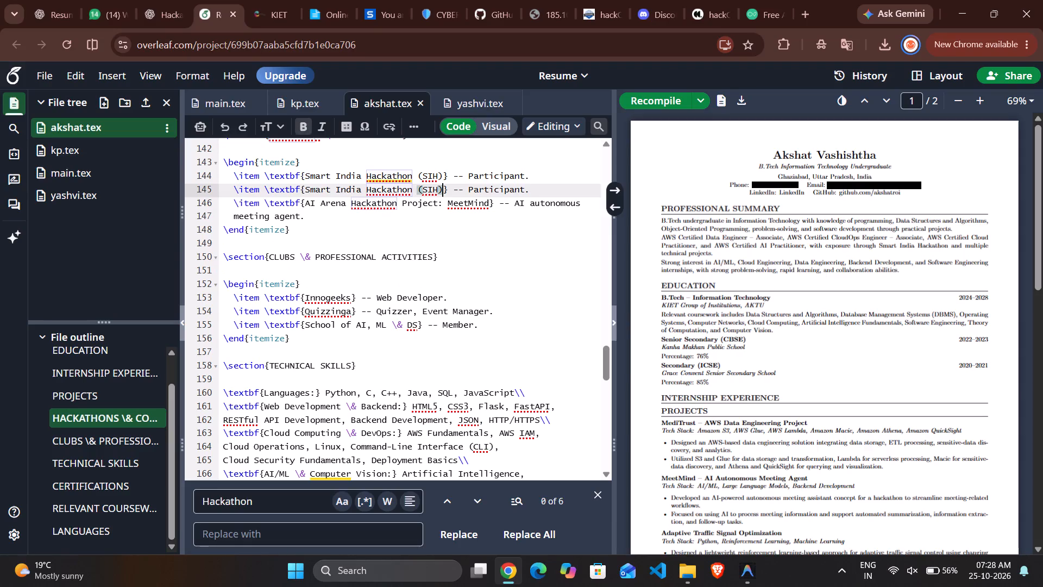
key(Left)
key(Left)
key(BackSpace)
key(BackSpace)
text(BA)
Replace "Smart India" with "Bharati Antariksh" in the duplicated hackathon item.
key(Left)
key(Left)
key(Left)
key(Left)
key(Left)
key(Left)
key(Left)
key(Left)
key(Left)
key(Left)
key(Left)
key(Left)
key(Left)
key(Left)
key(Left)
key(Right)
key(BackSpace)
key(BackSpace)
key(BackSpace)
key(BackSpace)
key(BackSpace)
key(BackSpace)
key(BackSpace)
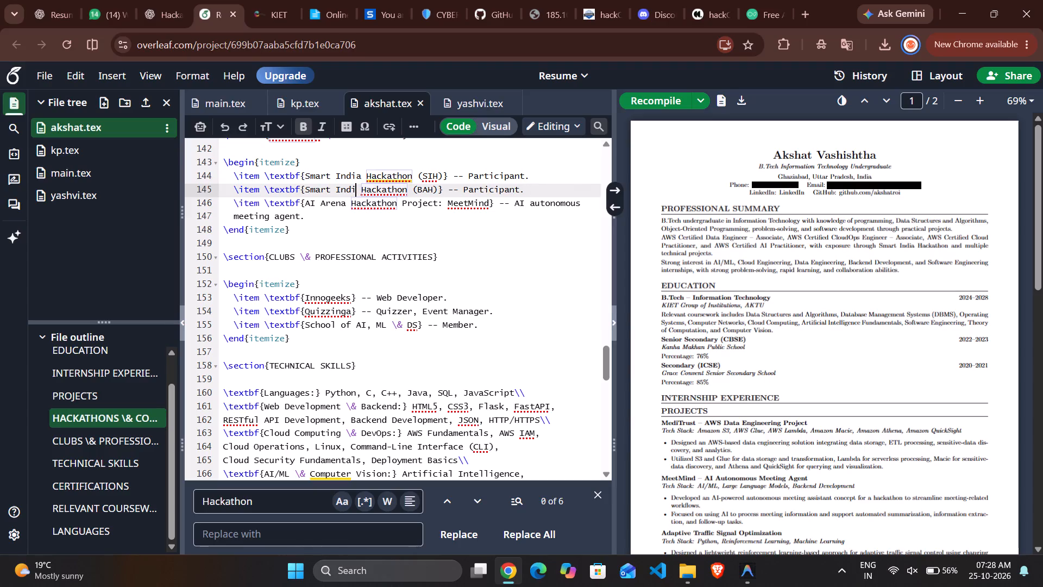
key(BackSpace)
key(BackSpace)
key(BackSpace)
key(BackSpace)
text(Bha)
text(rati An)
text(tariksh)
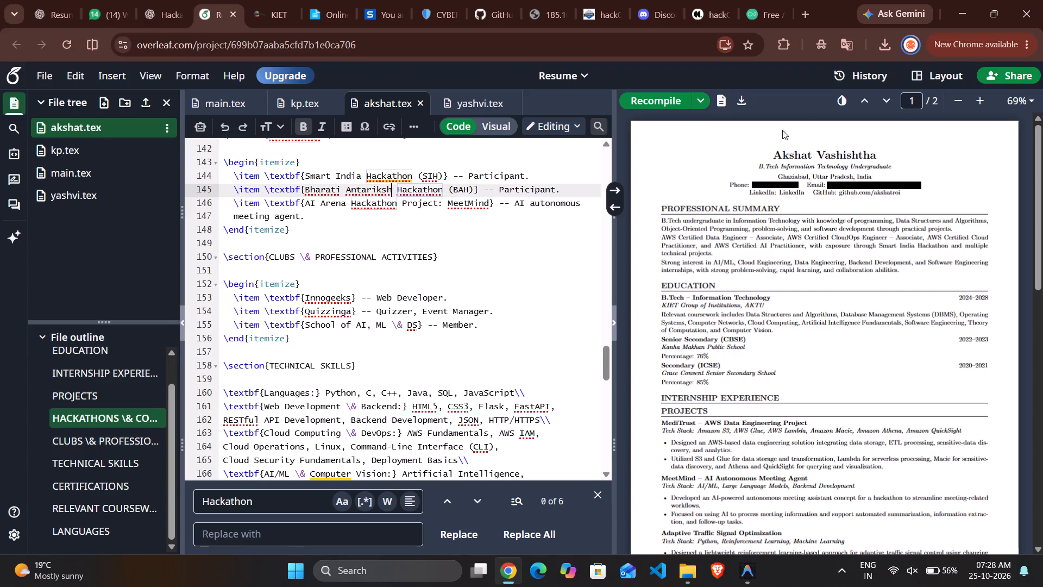
Recompile the resume PDF with the updated hackathon entries.
click(651, 107)
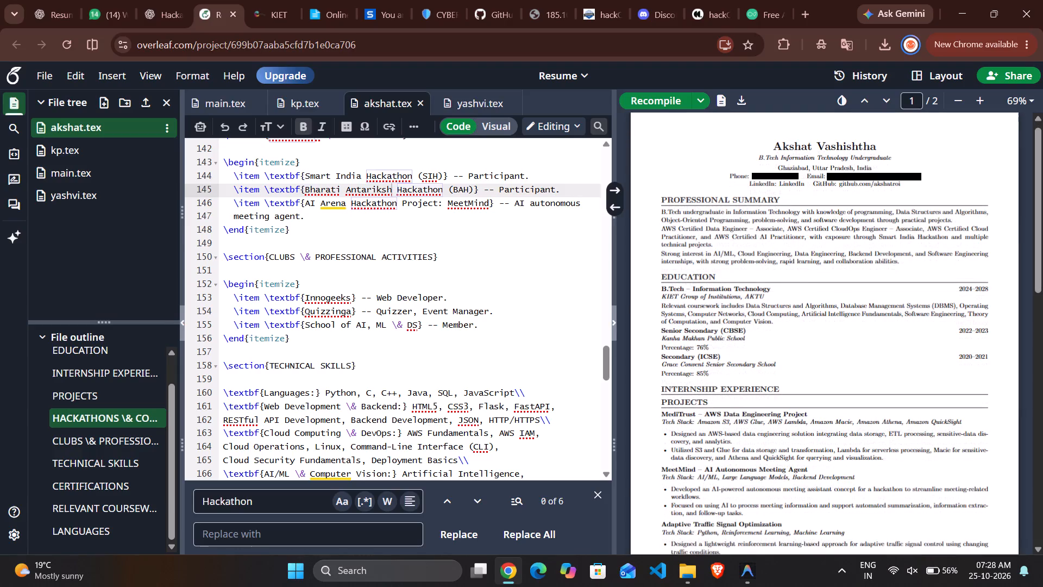
Review the compiled PDF from page 1 through the Hackathons & Competitions section and the sections below it on page 2.
scroll(912, 270, down, 1)
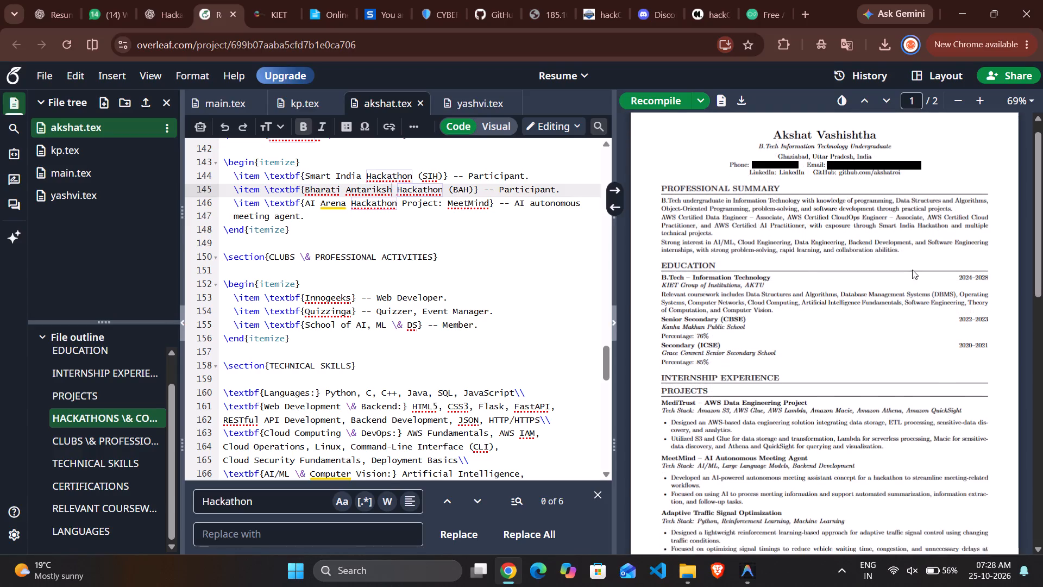
scroll(912, 270, down, 1)
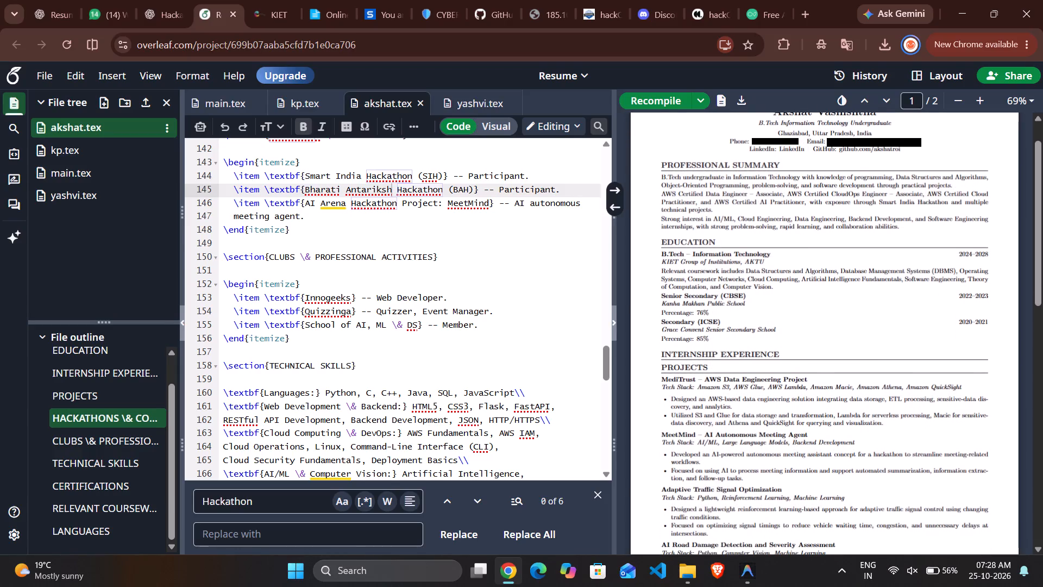
scroll(912, 270, down, 1)
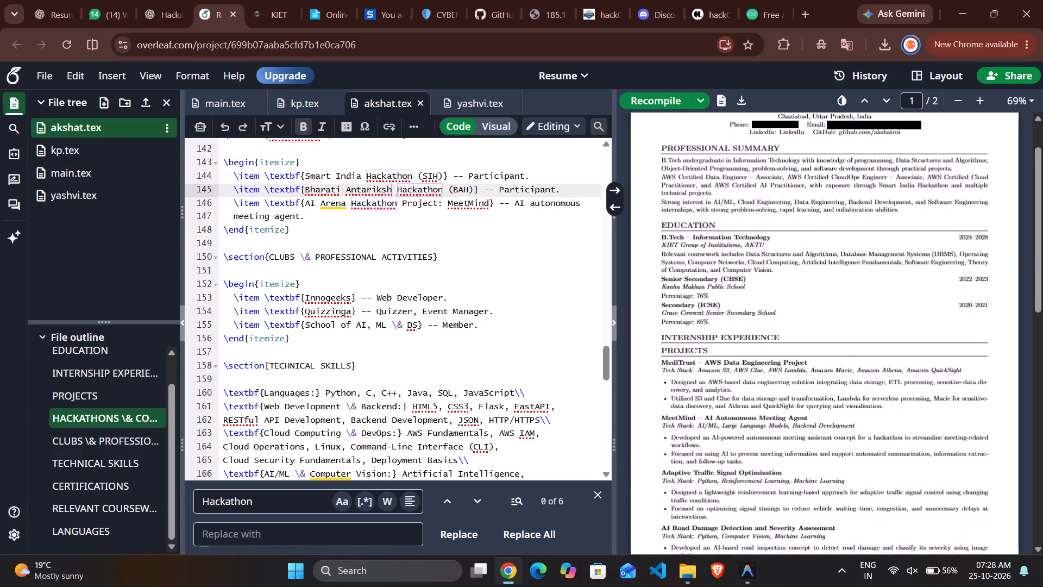
scroll(912, 270, down, 1)
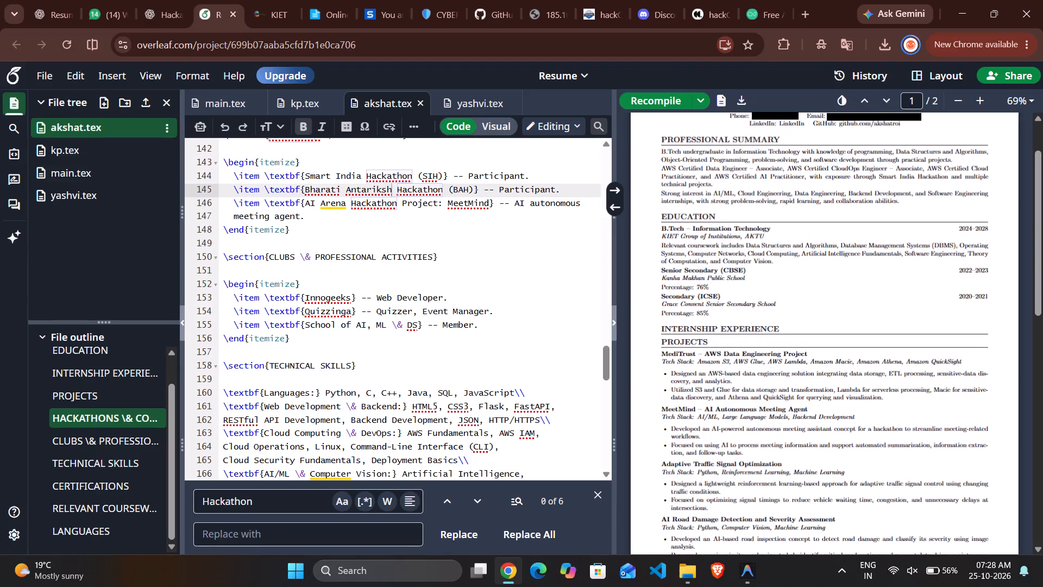
scroll(912, 270, down, 2)
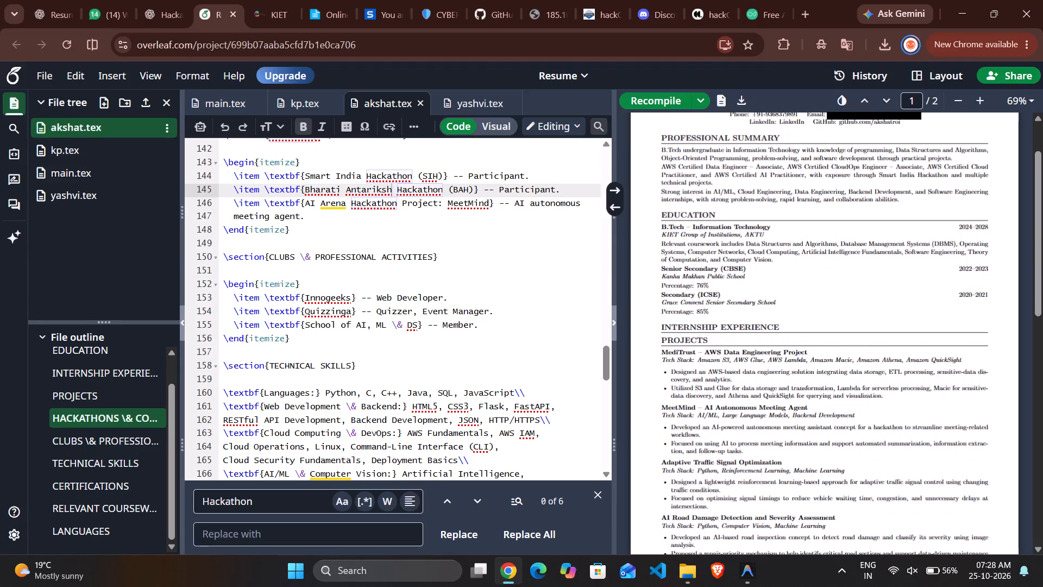
scroll(912, 270, down, 1)
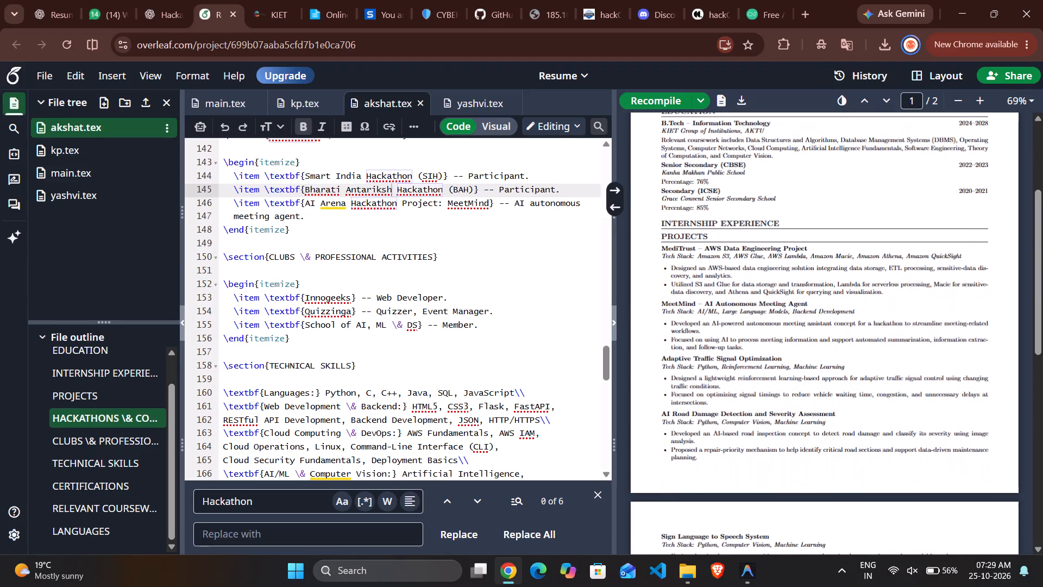
scroll(912, 270, down, 3)
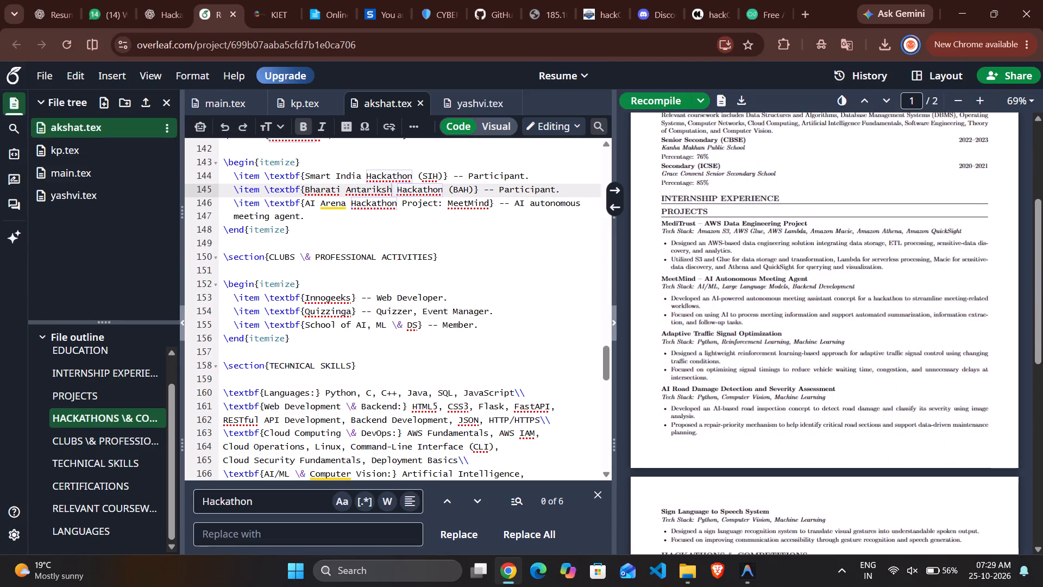
scroll(912, 270, down, 3)
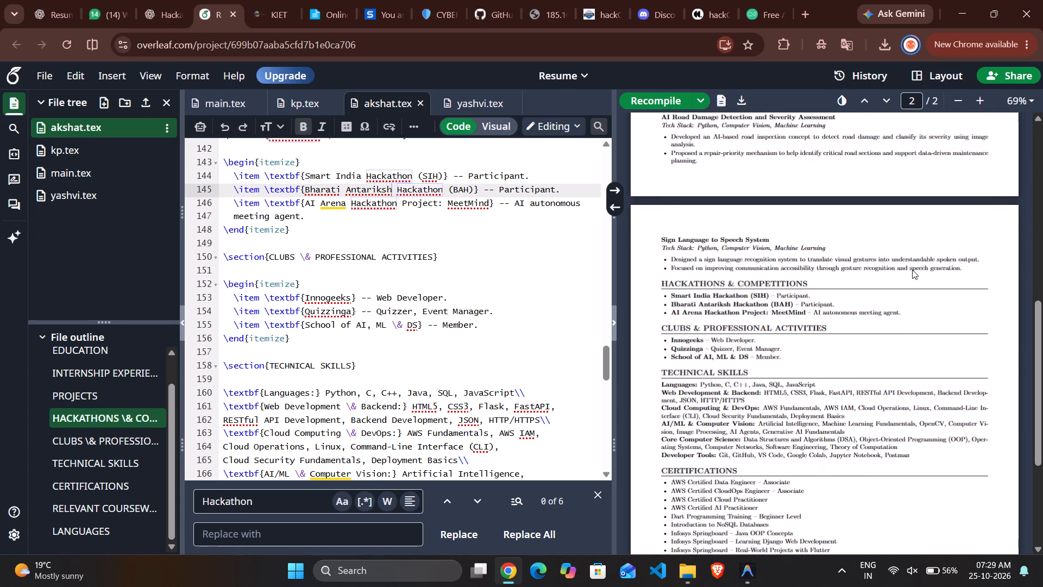
scroll(912, 270, down, 1)
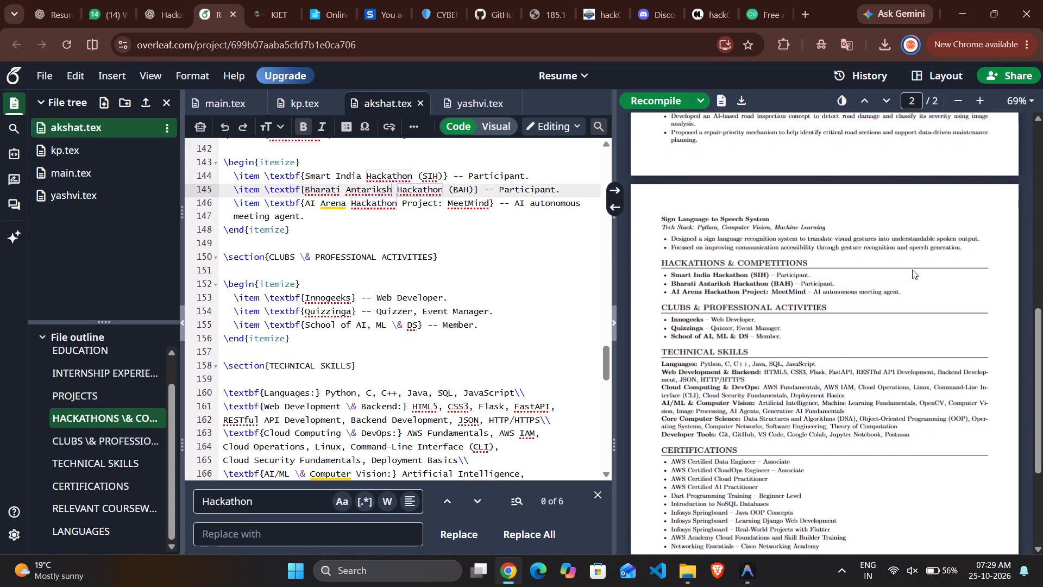
scroll(912, 270, down, 1)
Search the page for "Meetm" and delete "Project: MeetMind" from the AI Arena Hackathon item's bold title.
scroll(505, 238, up, 1)
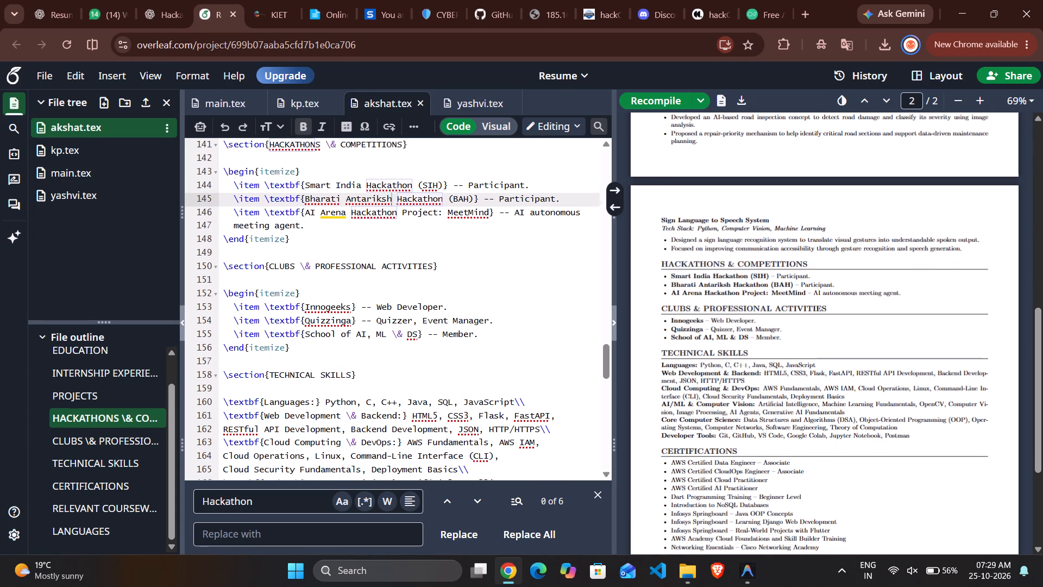
scroll(505, 238, up, 5)
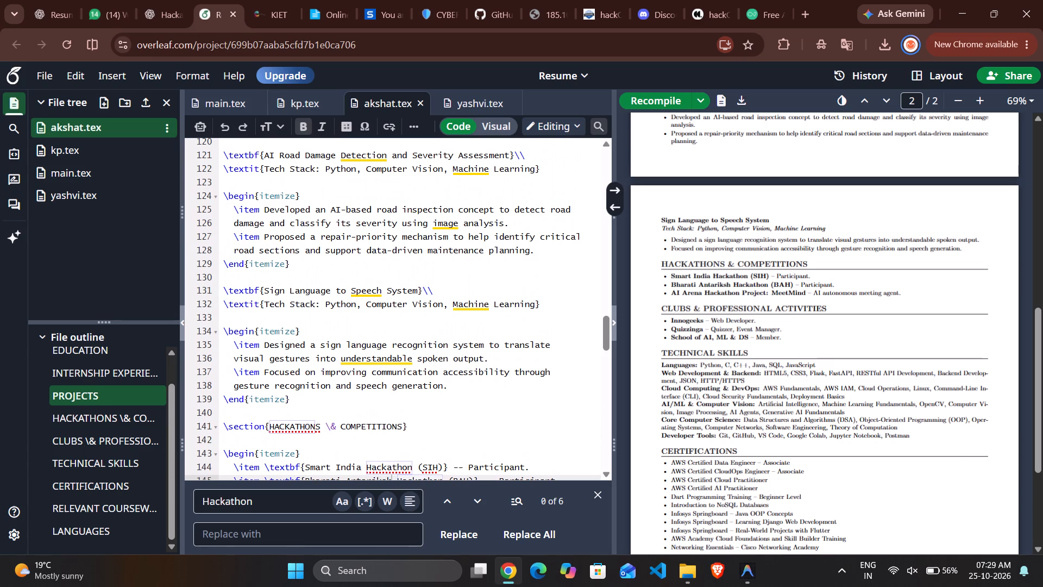
scroll(459, 232, up, 5)
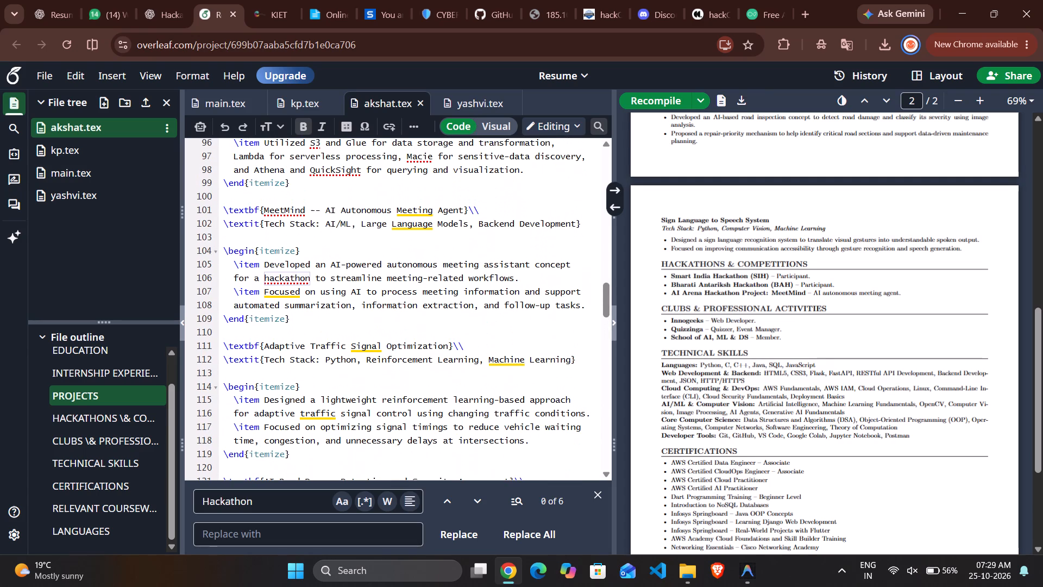
key(ctrl+f)
text(Meetm)
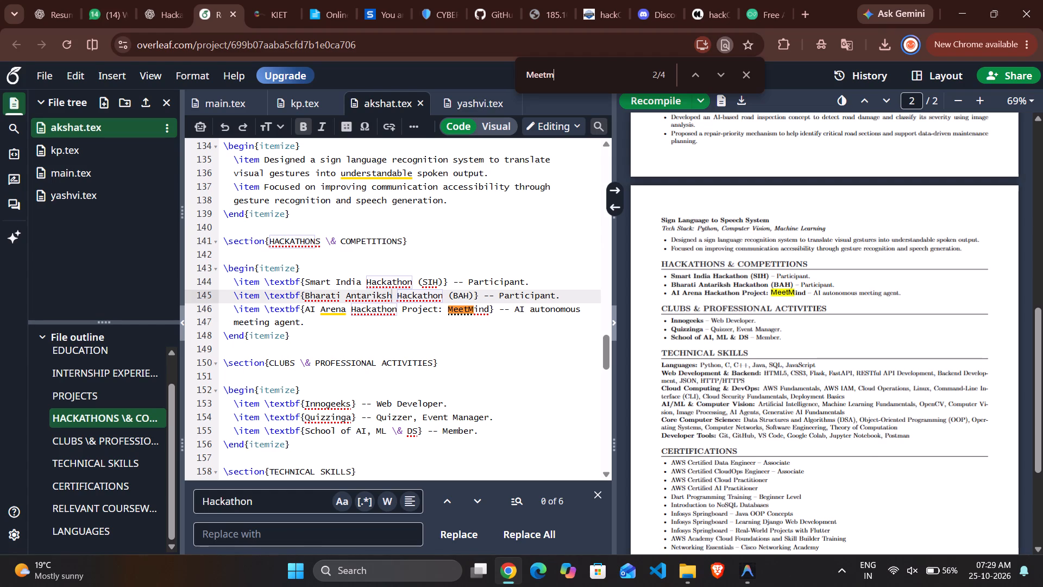
drag(403, 308, 487, 309)
key(BackSpace)
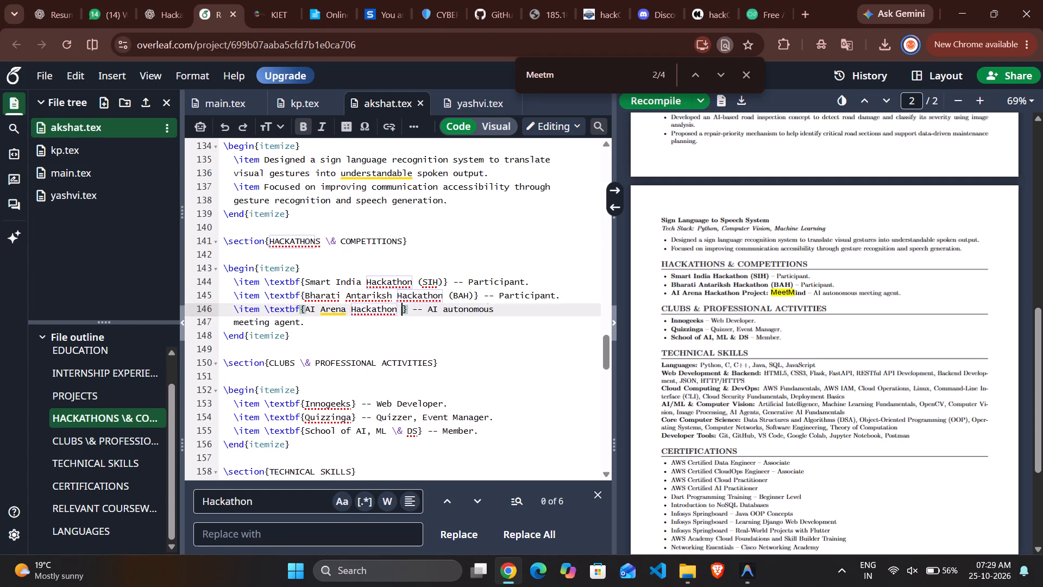
Replace "AI autonomous" after the AI Arena Hackathon title with "Participant".
key(Right)
key(Right)
key(Right)
key(Right)
key(Right)
key(Right)
key(Right)
key(Right)
key(Right)
key(Right)
key(Right)
key(Right)
key(Right)
key(Right)
key(Right)
key(Right)
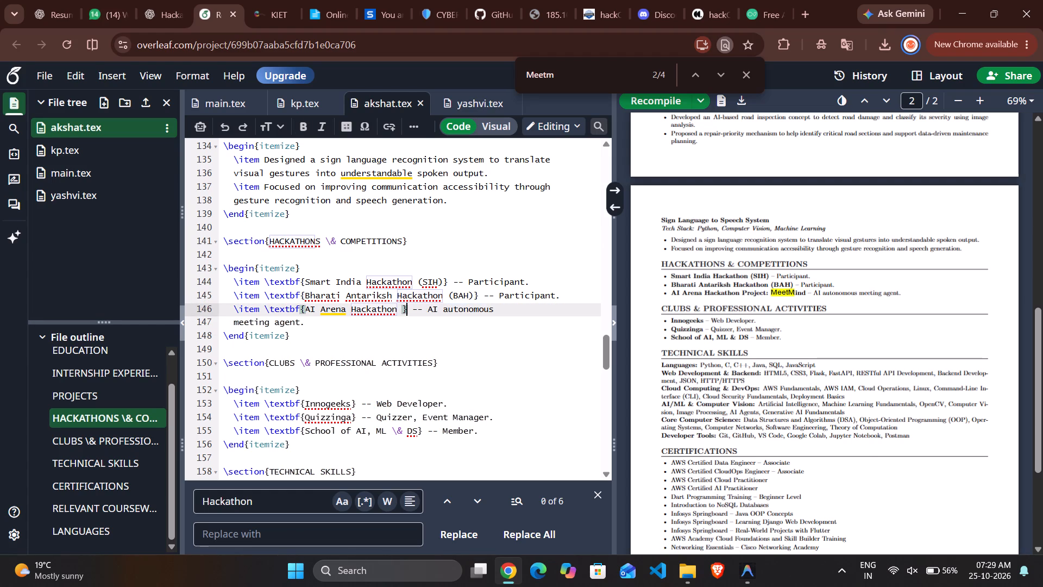
key(Right)
key(Right)
key(BackSpace)
key(BackSpace)
key(BackSpace)
key(BackSpace)
key(BackSpace)
key(BackSpace)
key(BackSpace)
key(BackSpace)
key(BackSpace)
key(BackSpace)
key(BackSpace)
key(BackSpace)
key(BackSpace)
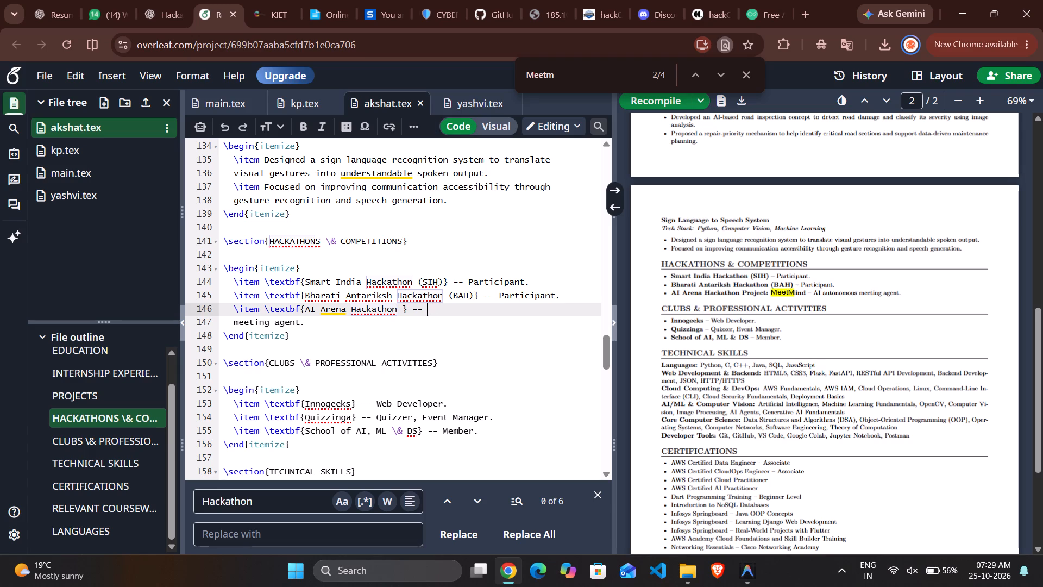
text(Participant)
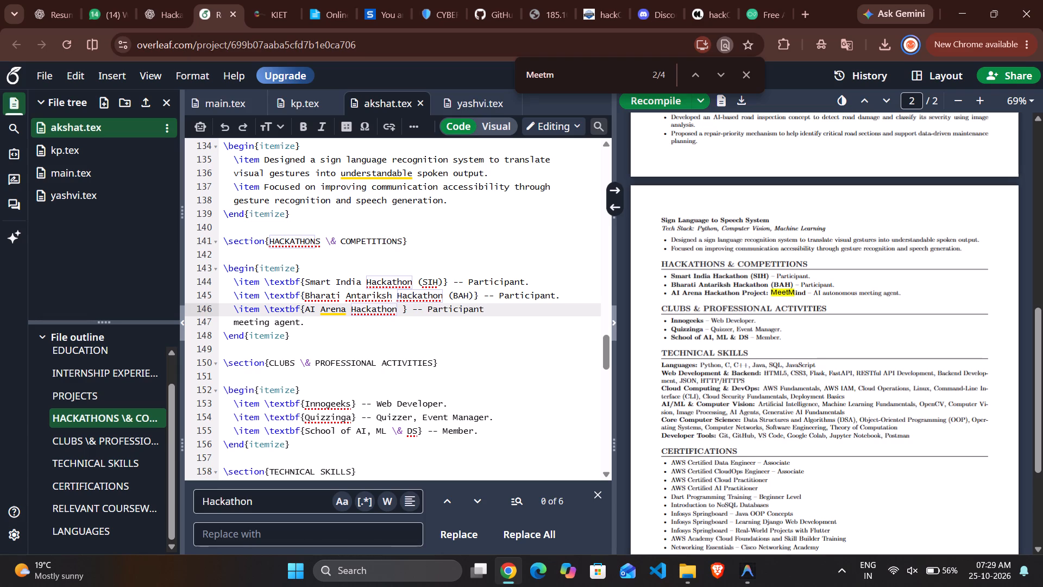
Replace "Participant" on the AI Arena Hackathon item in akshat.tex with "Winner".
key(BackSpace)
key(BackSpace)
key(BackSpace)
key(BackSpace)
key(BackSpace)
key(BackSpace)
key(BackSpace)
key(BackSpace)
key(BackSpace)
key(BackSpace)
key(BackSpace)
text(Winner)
Change the result text after the AI Arena Hackathon title to "Runner-Up".
drag(463, 311, 429, 311)
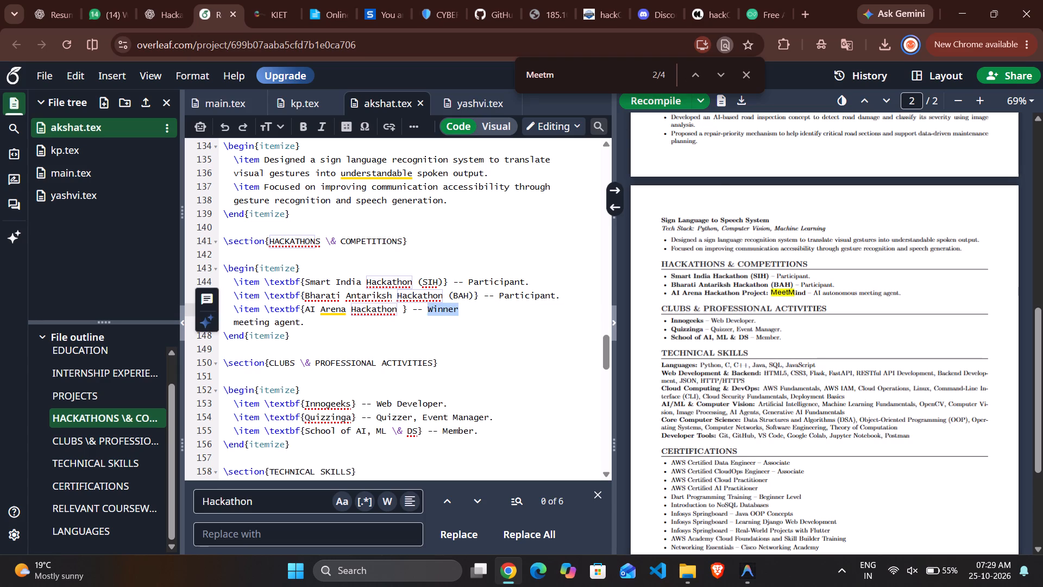
text(Runner)
key(space)
key(BackSpace)
text(-Up)
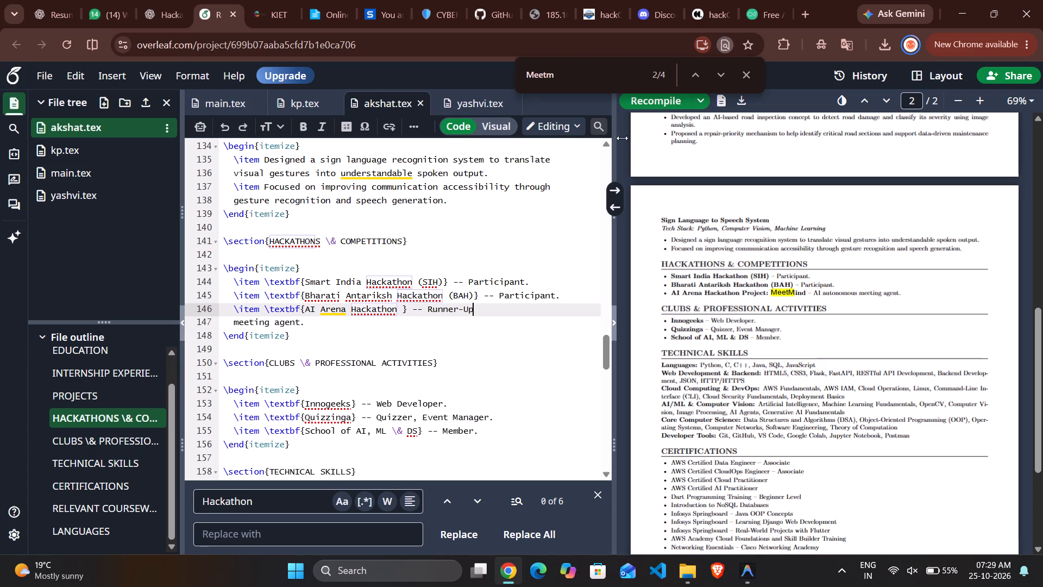
Close the page search and recompile the resume PDF with the edited AI Arena Hackathon entry.
click(658, 102)
click(748, 78)
click(648, 104)
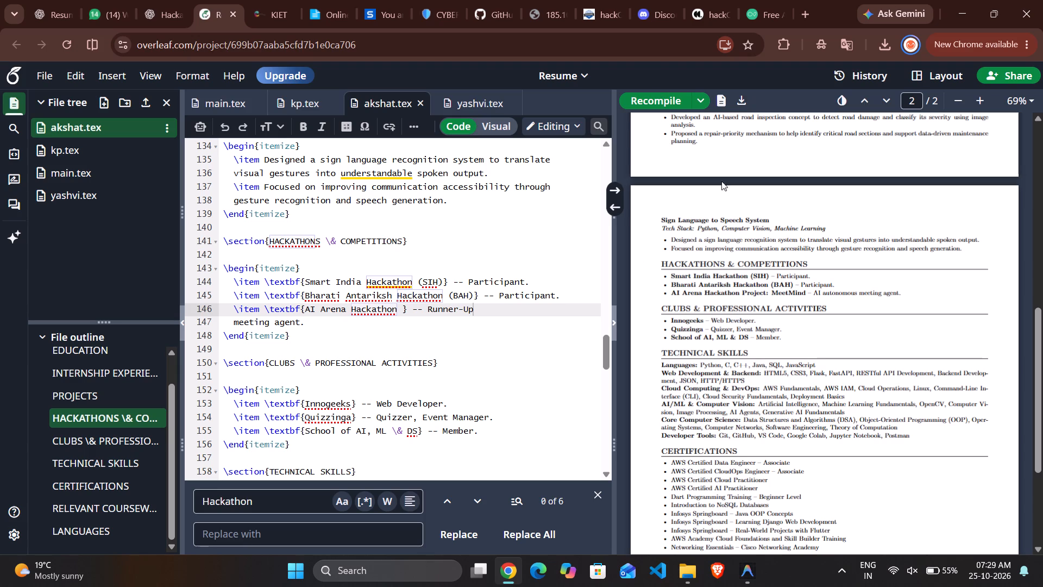
click(664, 100)
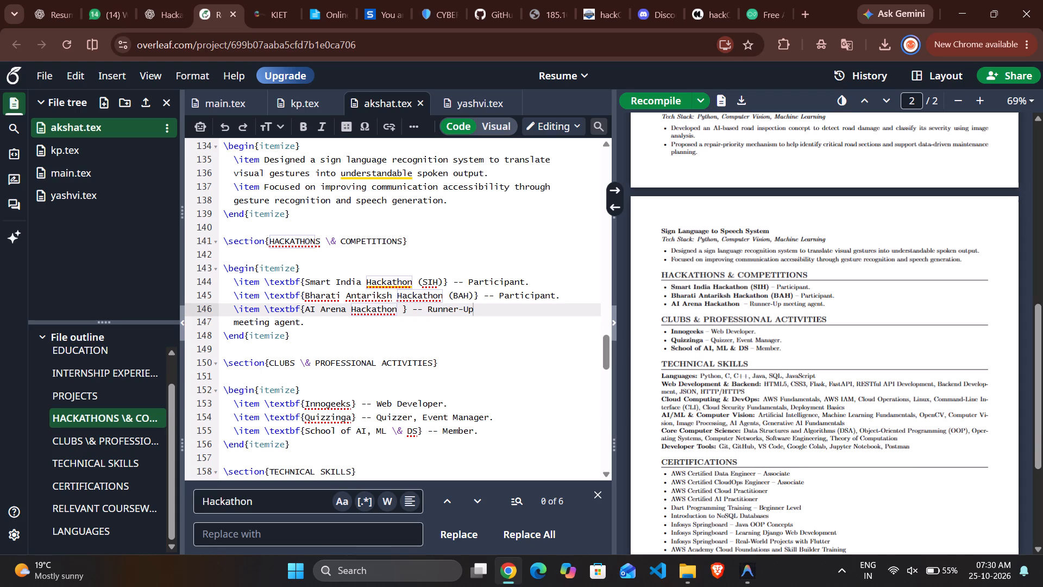
Delete the leftover "meeting agent." line below the AI Arena Hackathon item.
drag(312, 319, 232, 325)
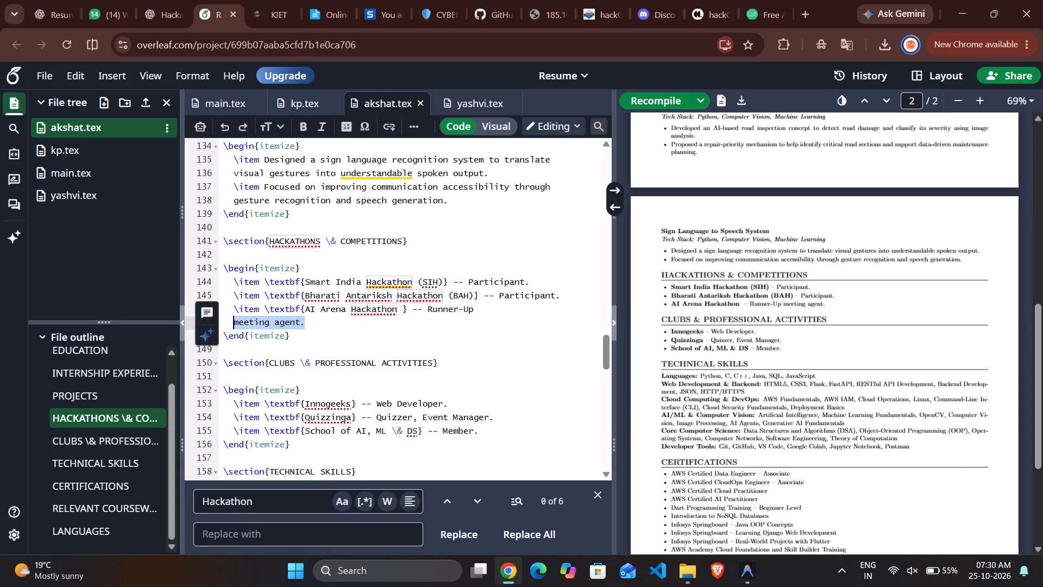
key(BackSpace)
key(BackSpace)
key(BackSpace)
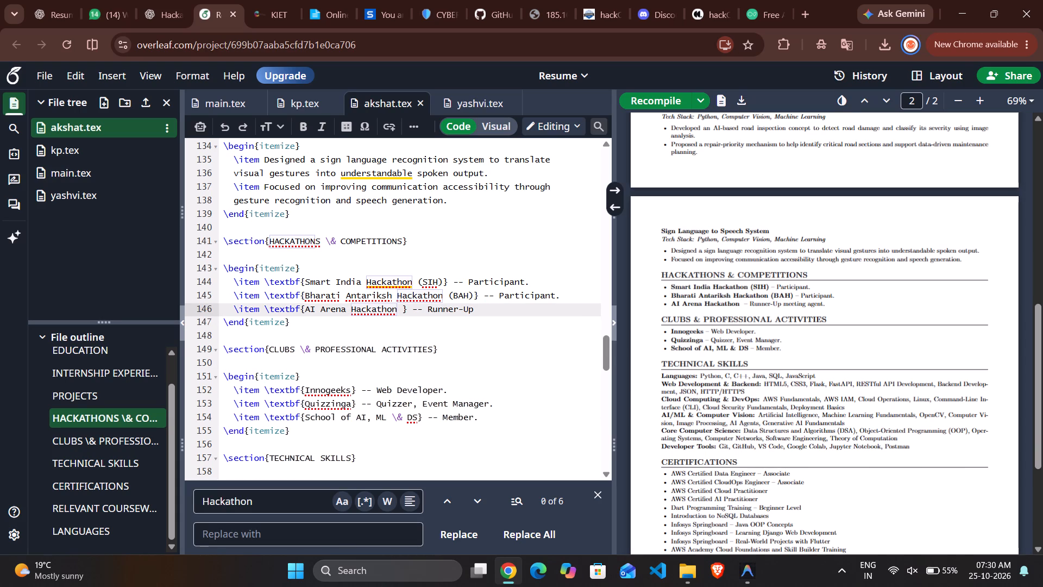
Recompile the resume PDF and close the editor's find-and-replace.
click(659, 93)
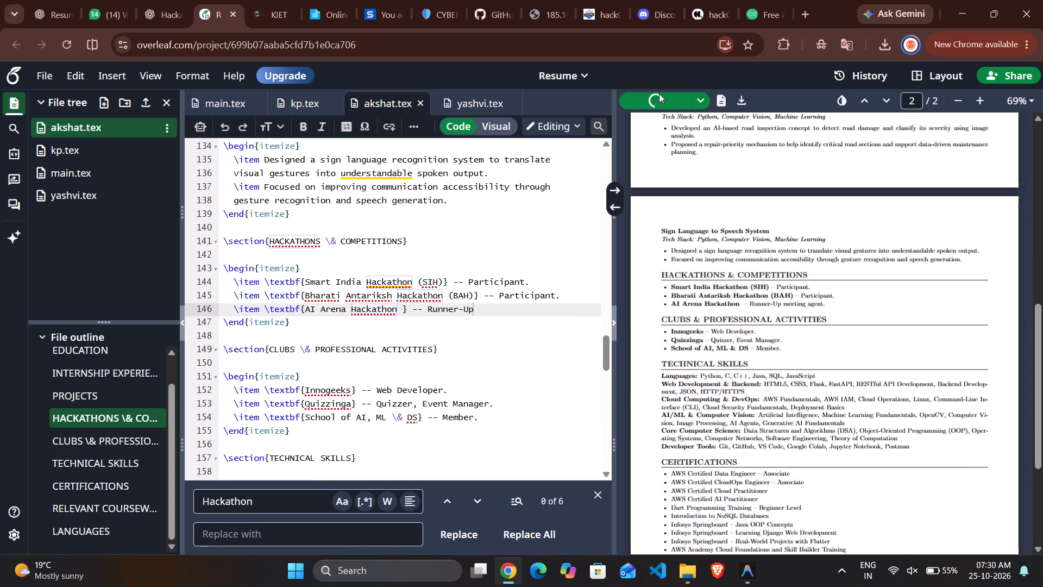
click(593, 497)
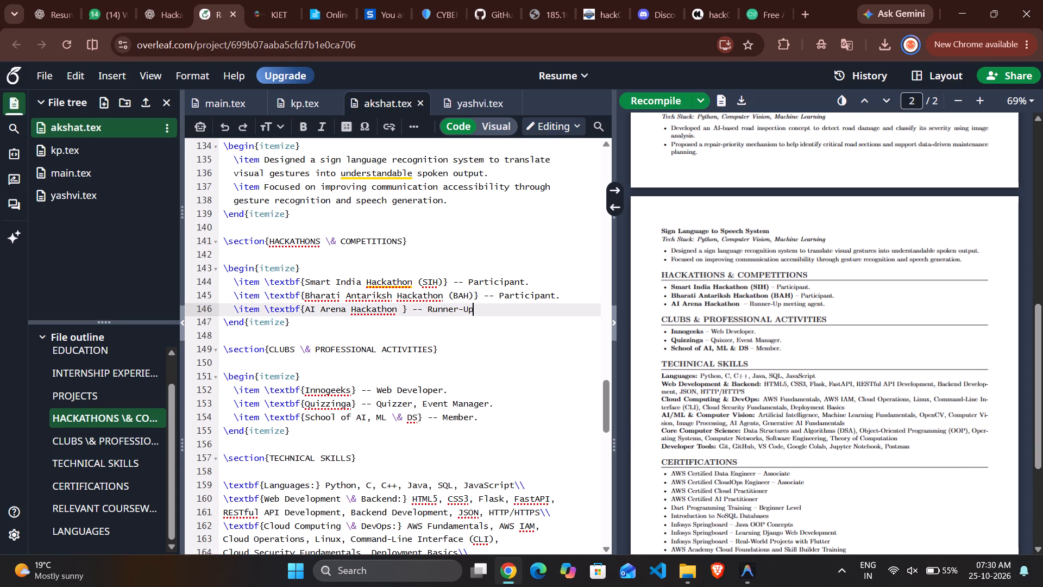
Check both pages of the compiled resume and download the PDF to the Desktop as Akshat.pdf.
scroll(821, 343, down, 2)
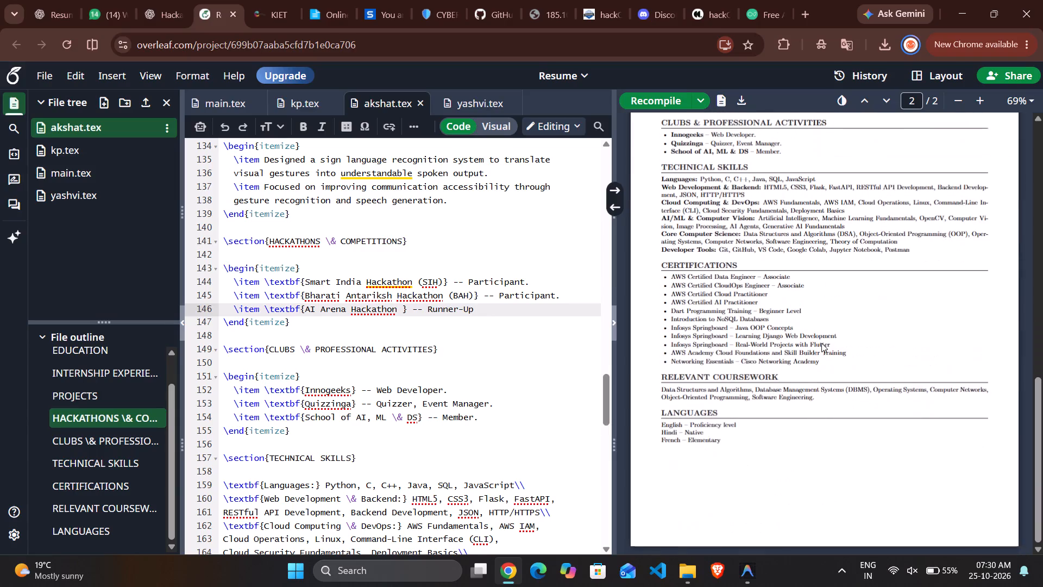
scroll(821, 343, down, 1)
scroll(821, 343, up, 10)
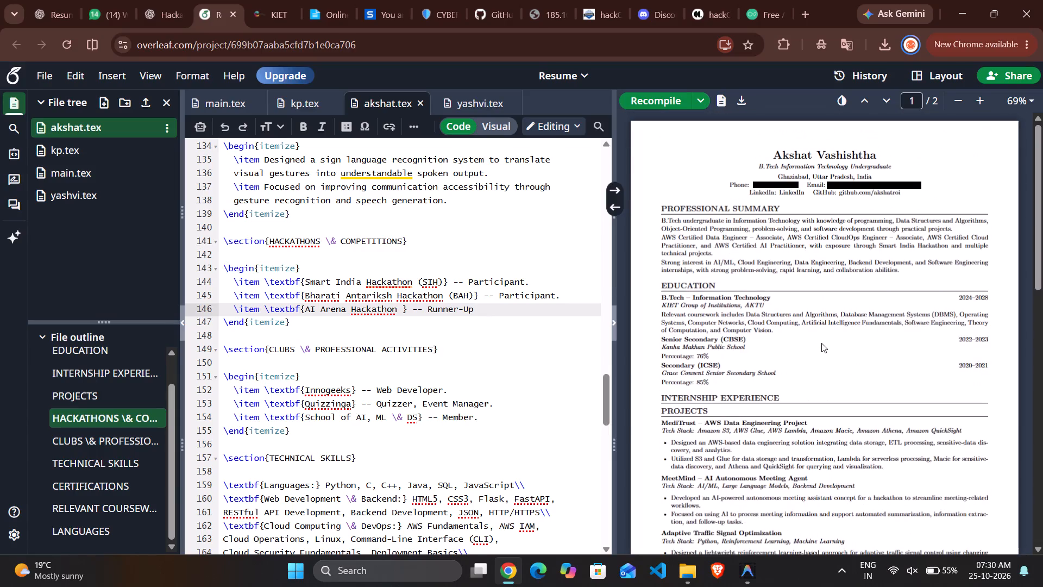
scroll(821, 343, down, 16)
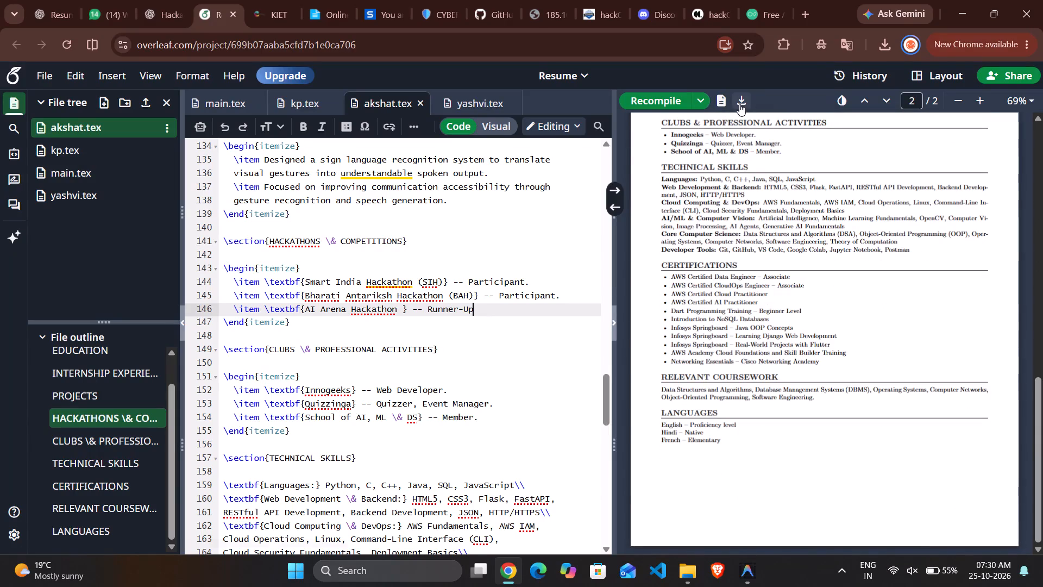
click(739, 104)
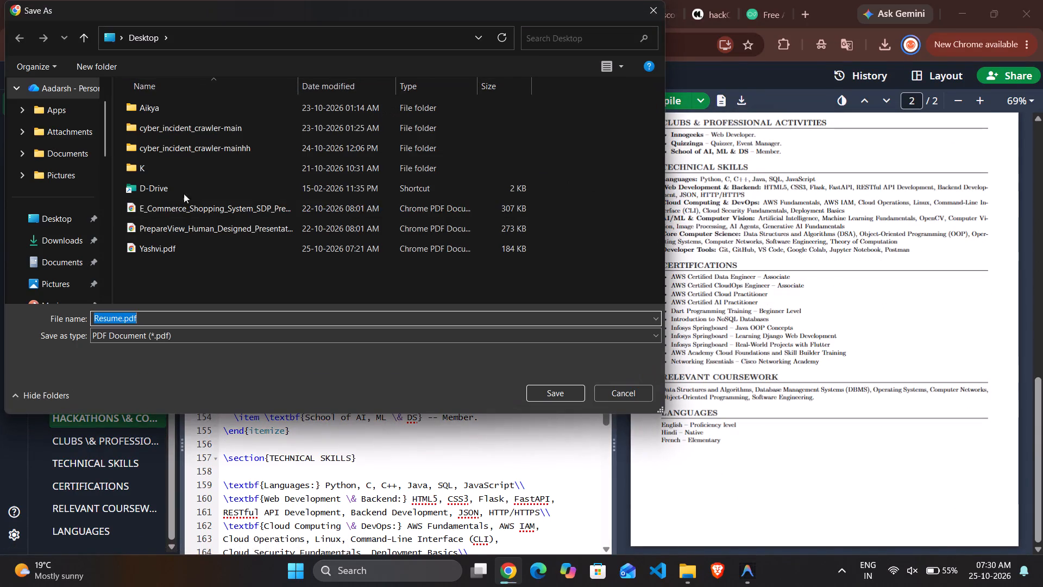
click(76, 212)
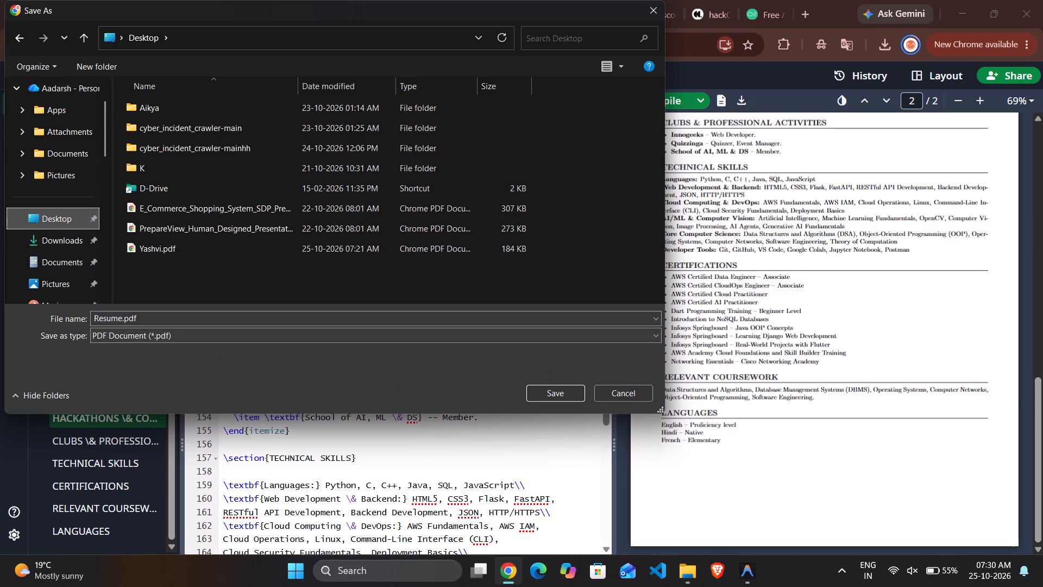
click(123, 314)
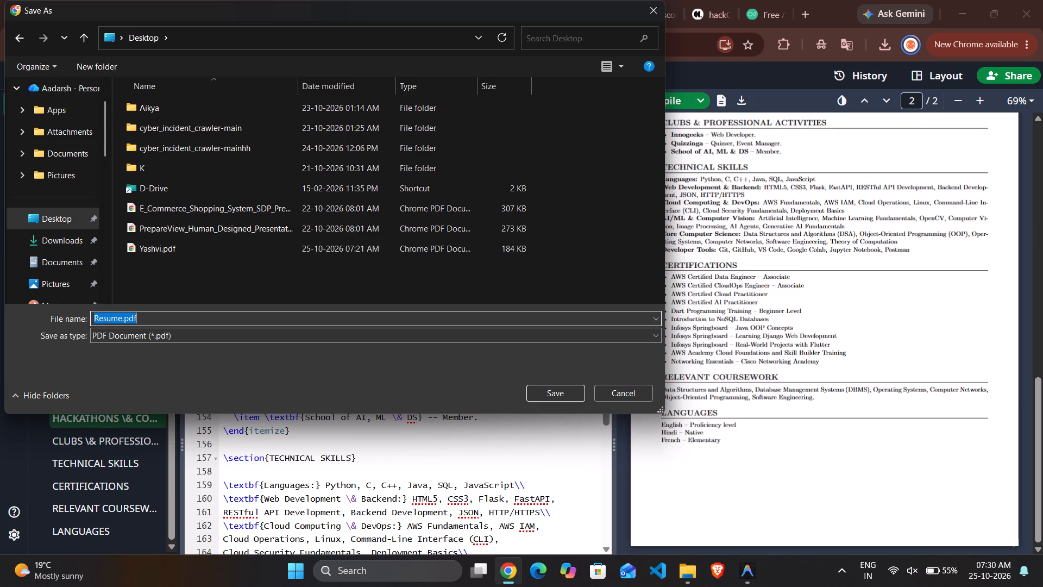
drag(123, 314, 59, 322)
text(Aksha)
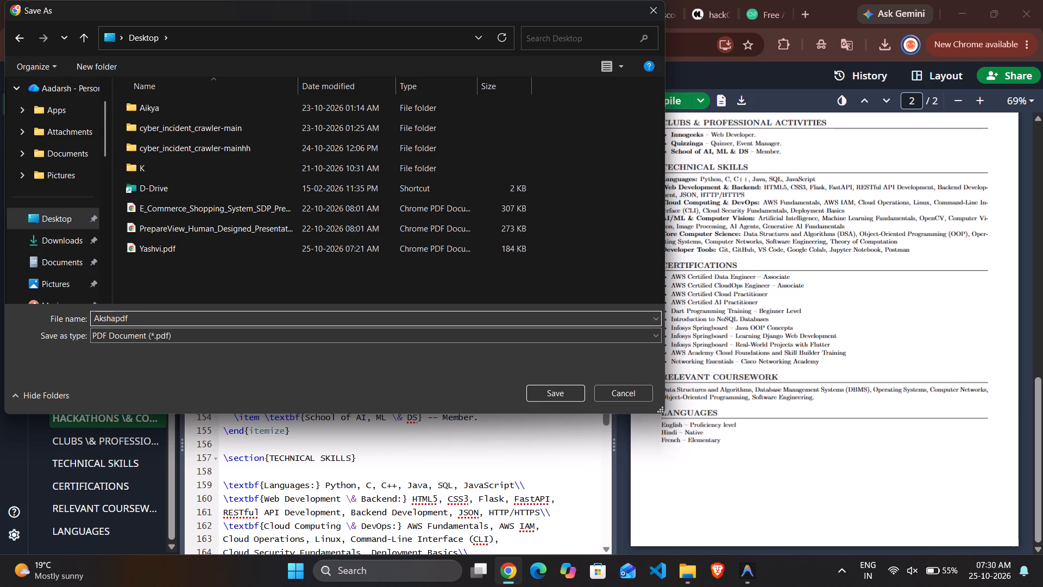
text(t.)
click(574, 395)
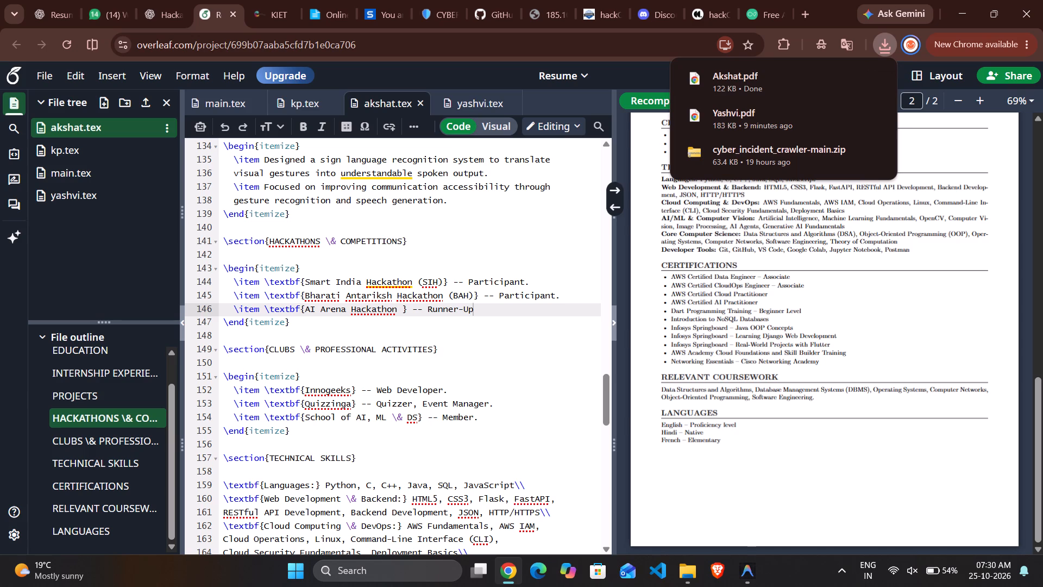
click(839, 350)
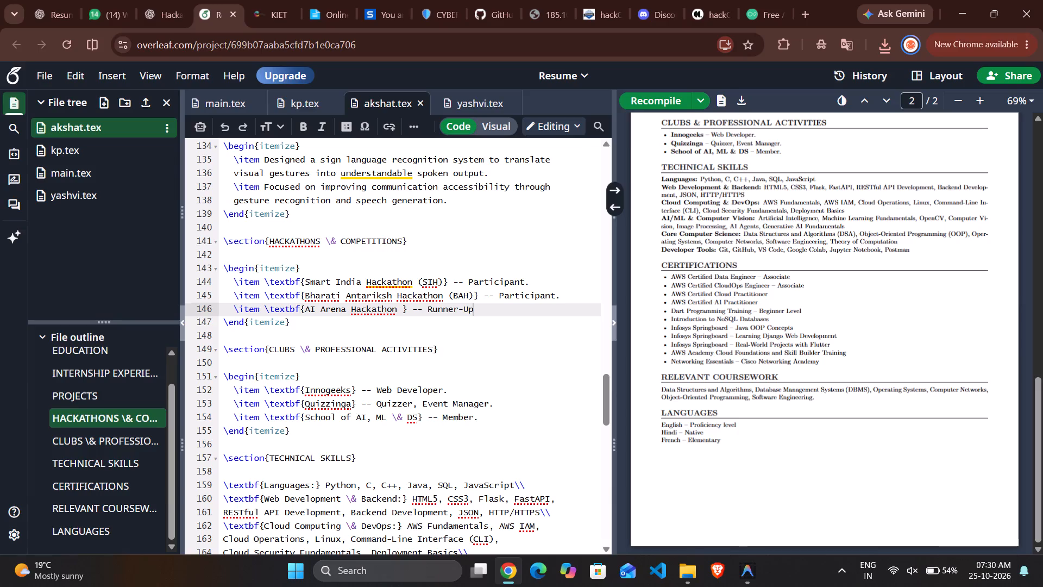
Look over page 1 of the compiled resume and return to the beginning of the akshat.tex source.
scroll(1042, 165, up, 11)
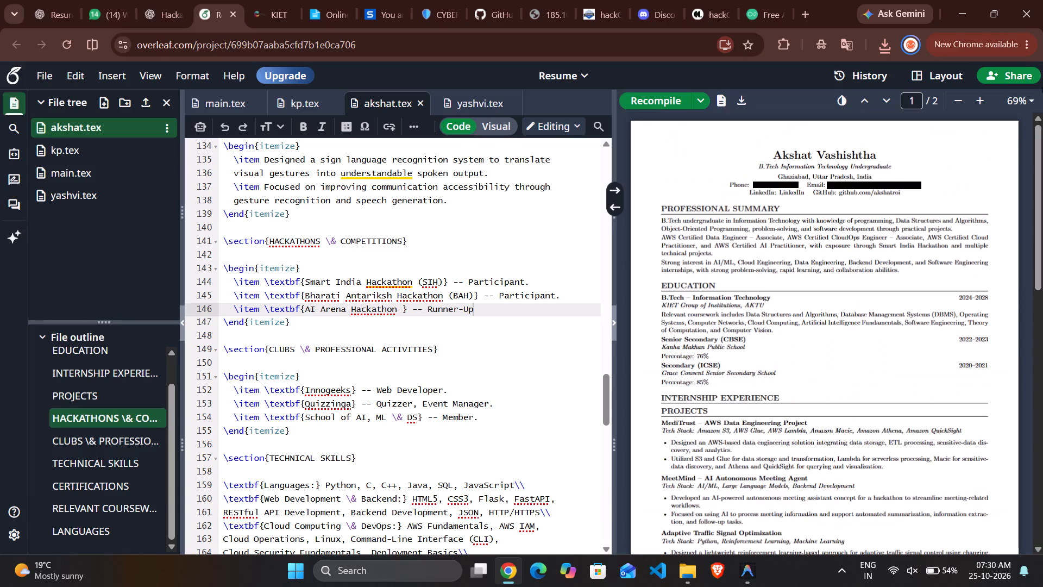
scroll(938, 257, down, 8)
scroll(938, 257, up, 8)
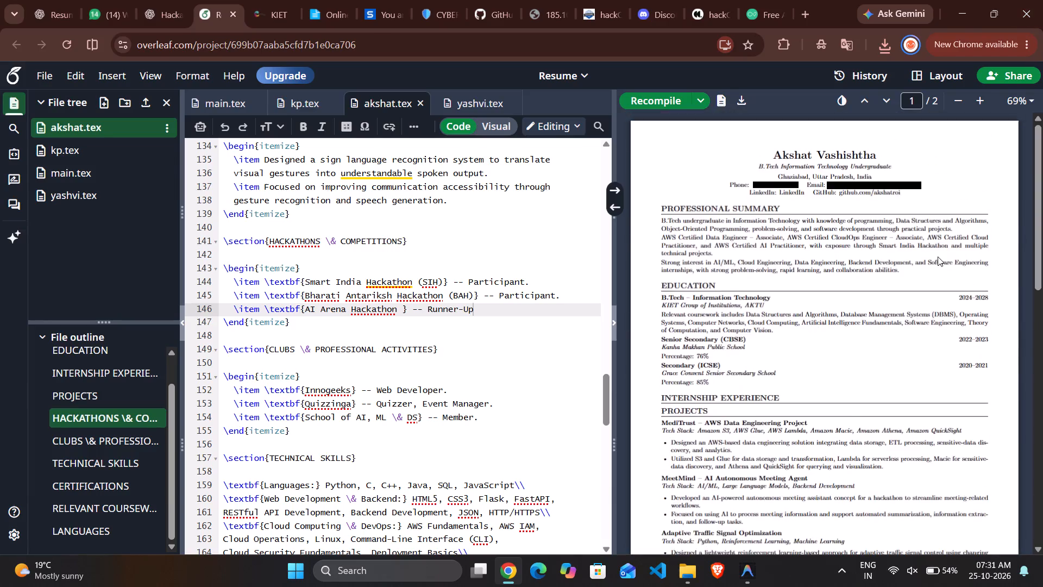
scroll(938, 257, up, 6)
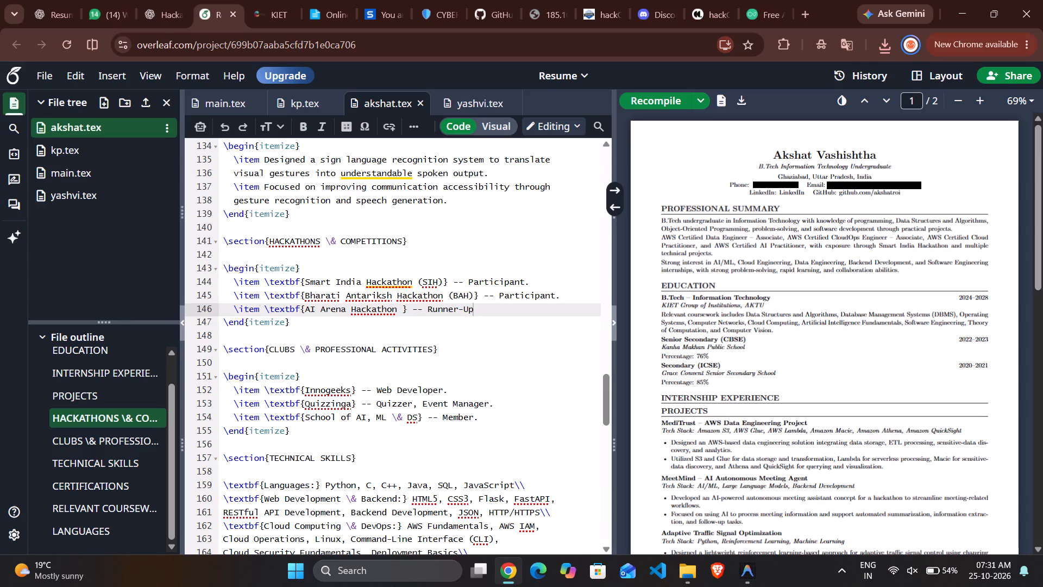
scroll(607, 186, up, 8)
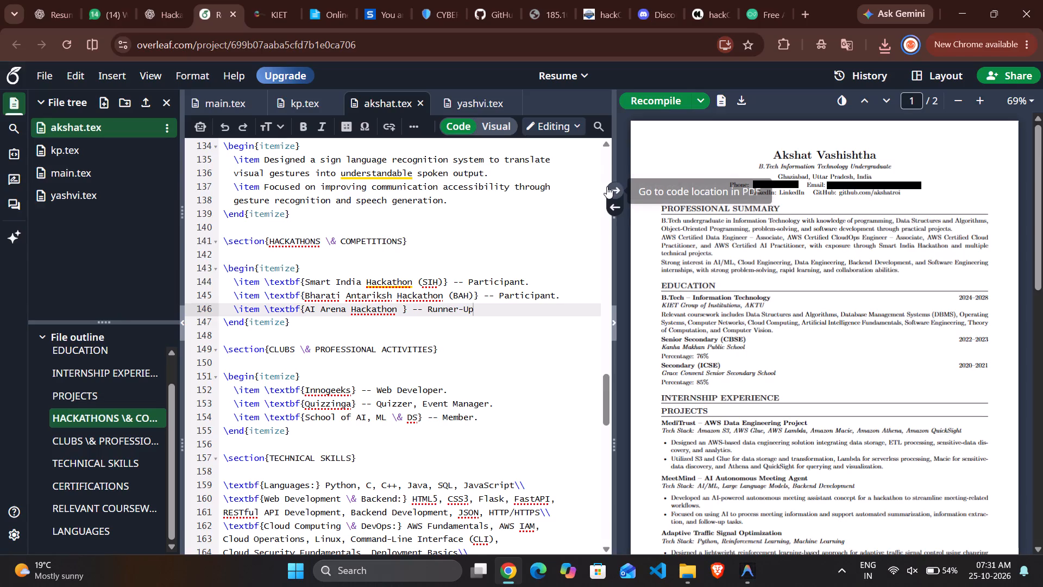
scroll(515, 218, up, 19)
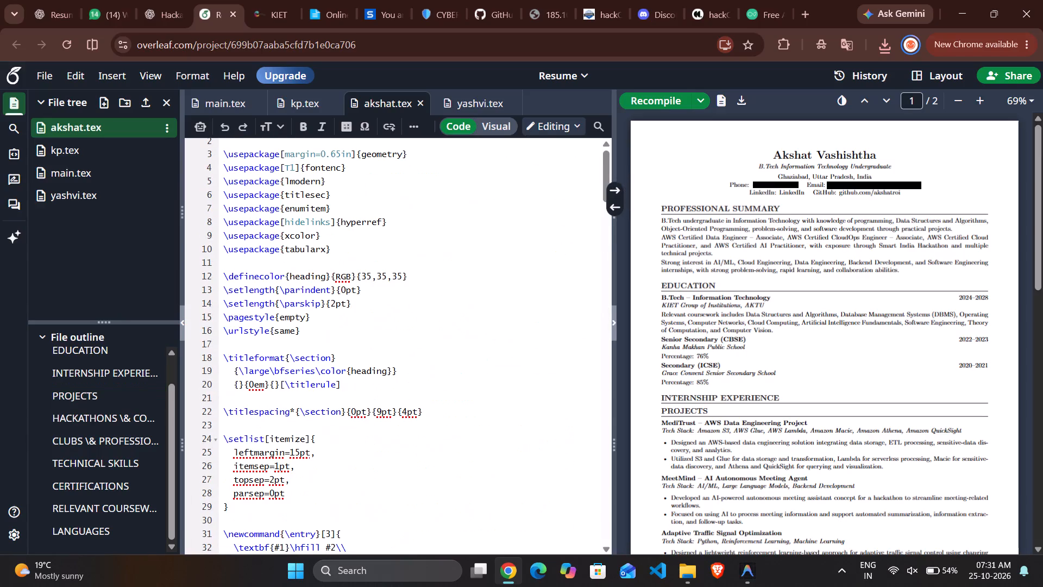
Open kp.tex, look over its preamble, and recompile the PDF from it.
click(299, 99)
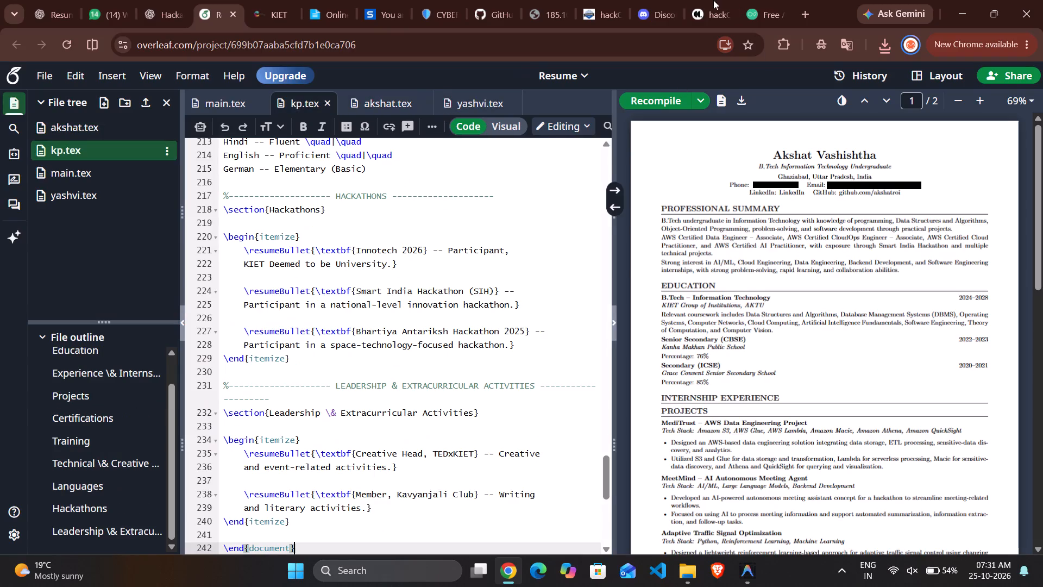
scroll(536, 247, up, 17)
scroll(536, 247, up, 8)
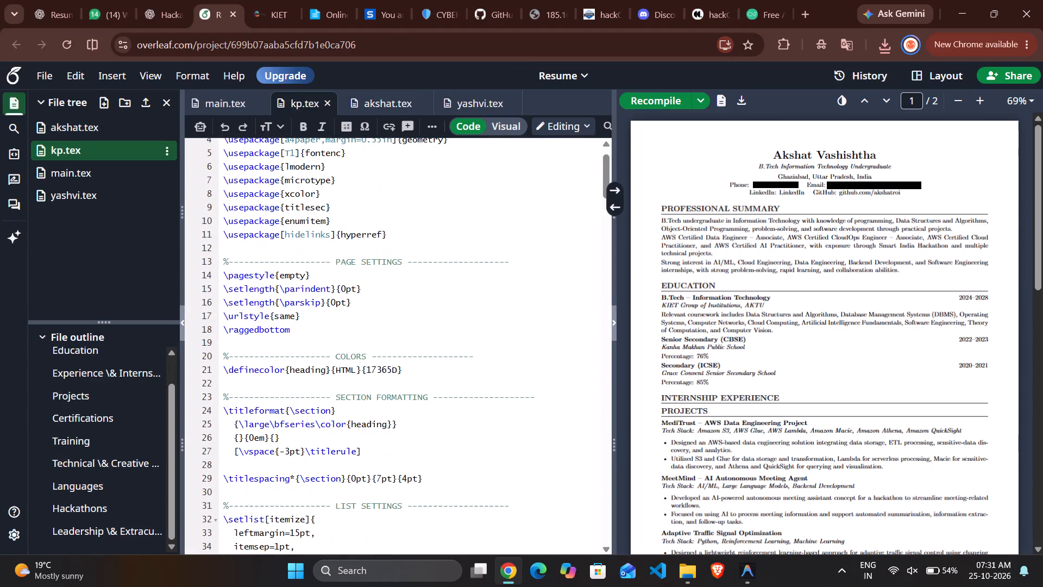
scroll(536, 247, up, 12)
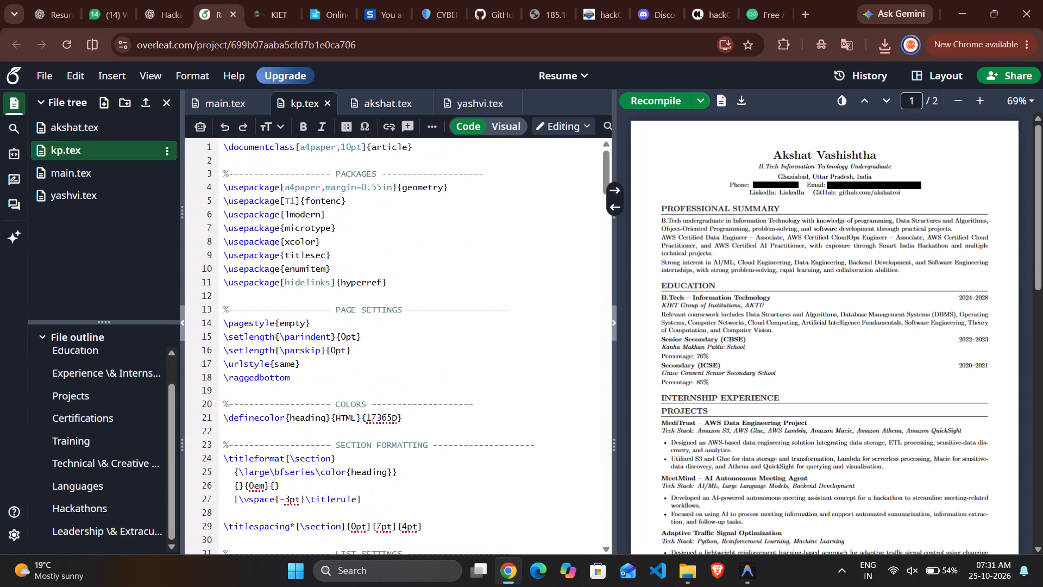
scroll(423, 192, down, 3)
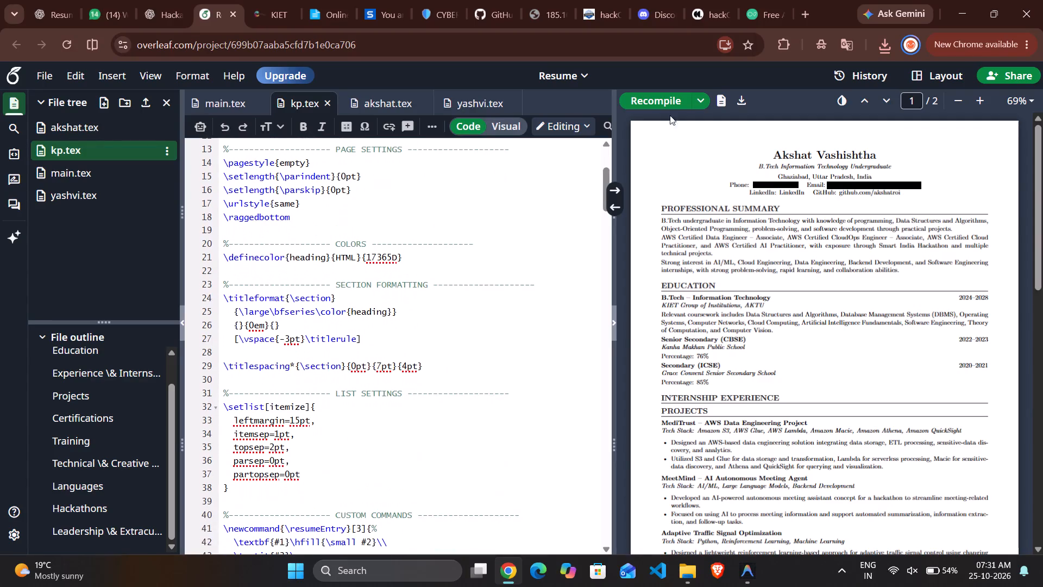
click(655, 97)
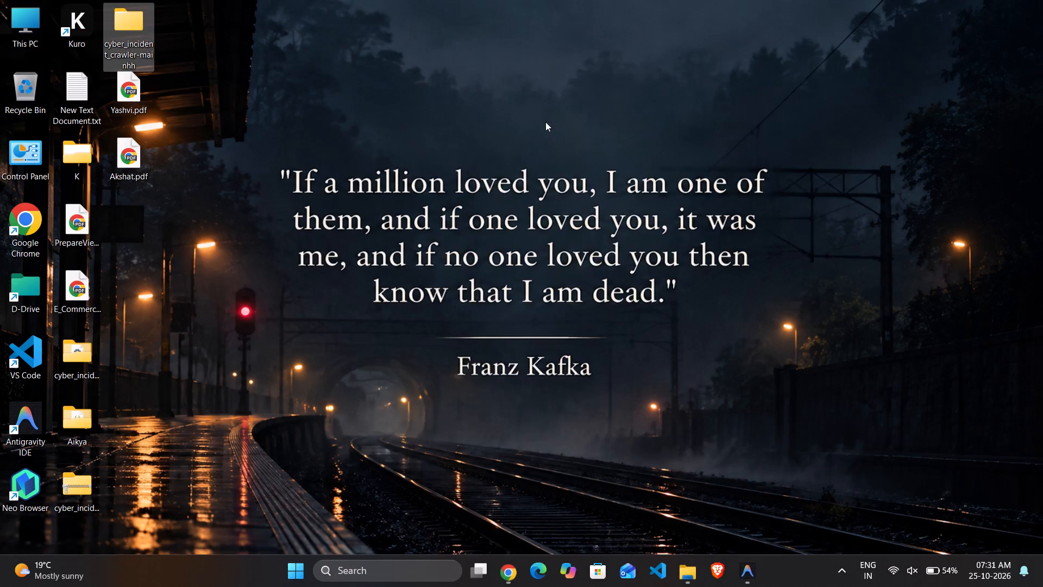
Open Yashvi.pdf from the Desktop and review page 1 from Career Objective through Certifications & Workshops.
double_click(122, 96)
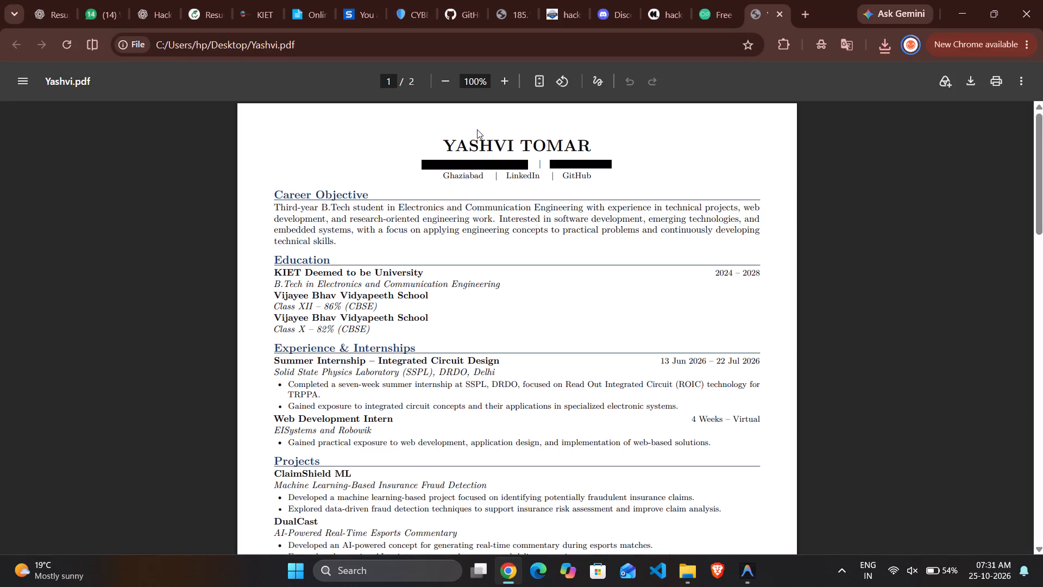
scroll(484, 205, down, 2)
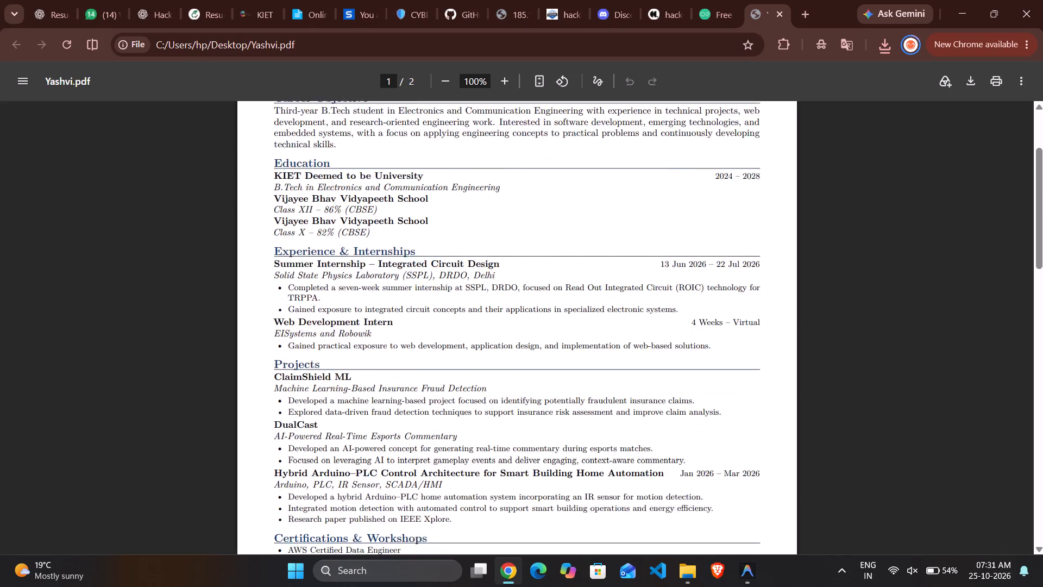
scroll(484, 205, down, 1)
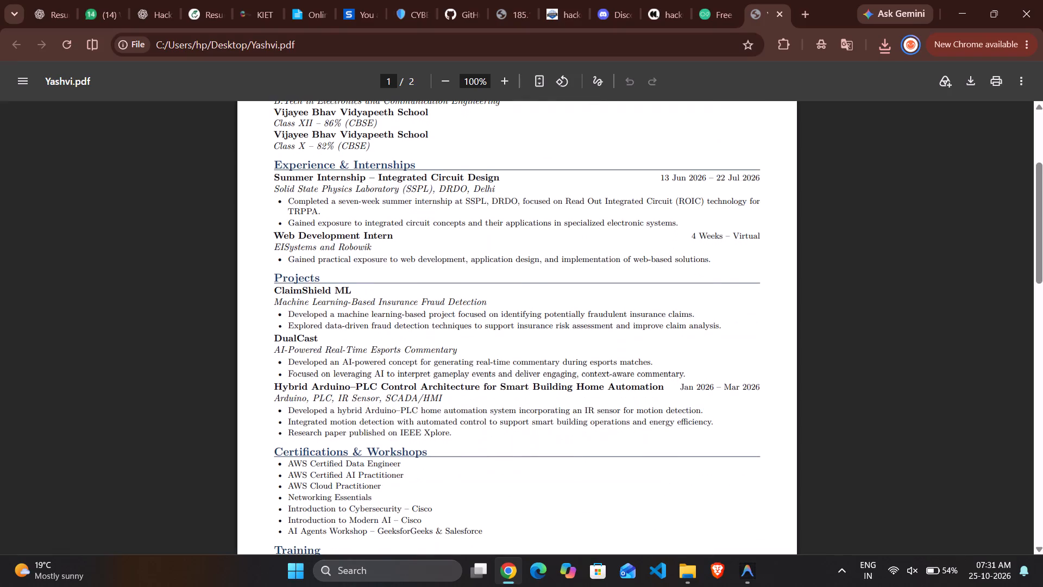
scroll(484, 205, up, 3)
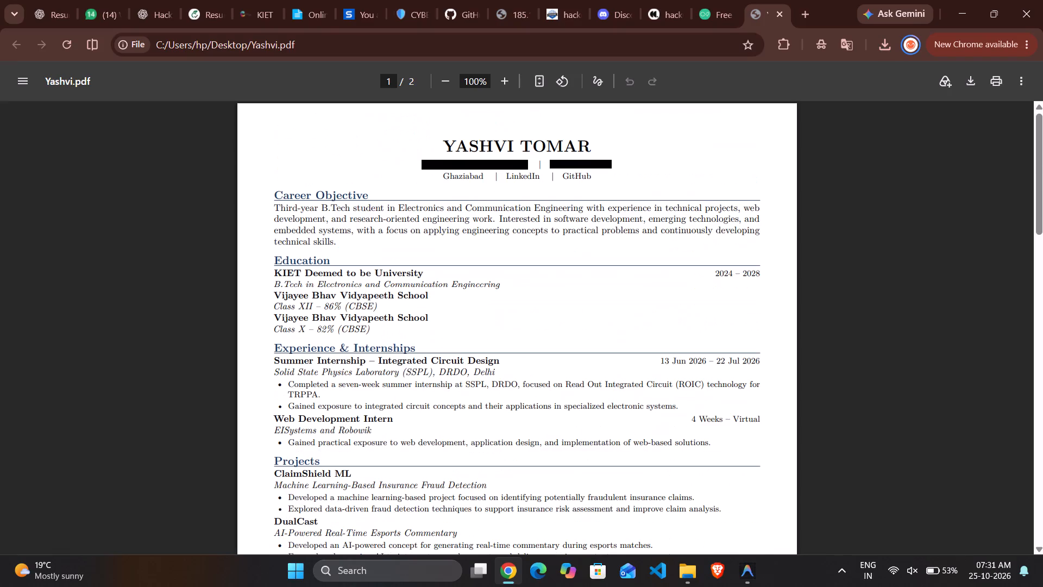
Reread page 1 of Yashvi.pdf from the header and Career Objective through Projects and Certifications & Workshops.
scroll(484, 205, down, 1)
scroll(484, 205, up, 1)
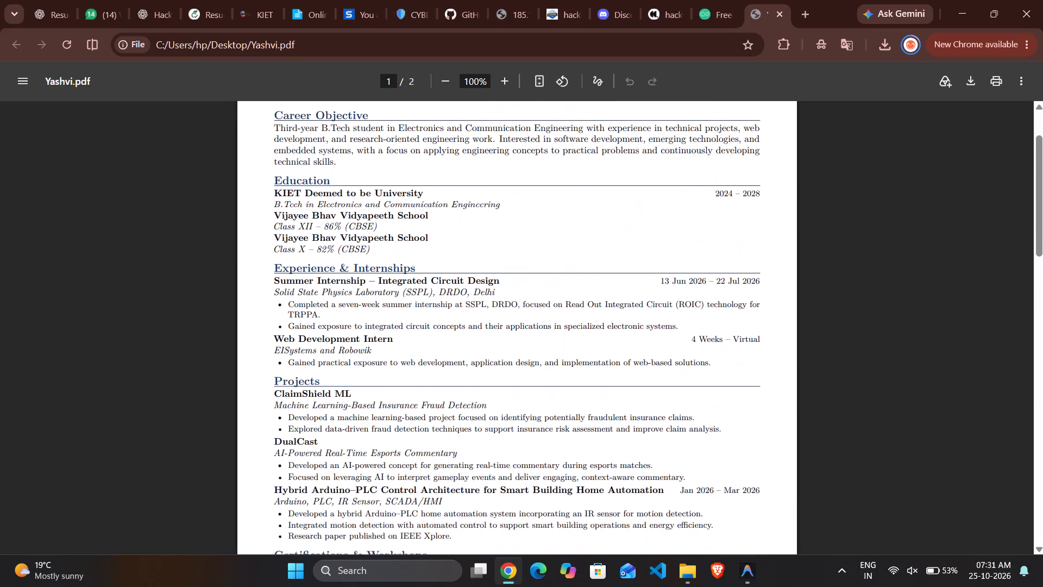
scroll(484, 205, up, 1)
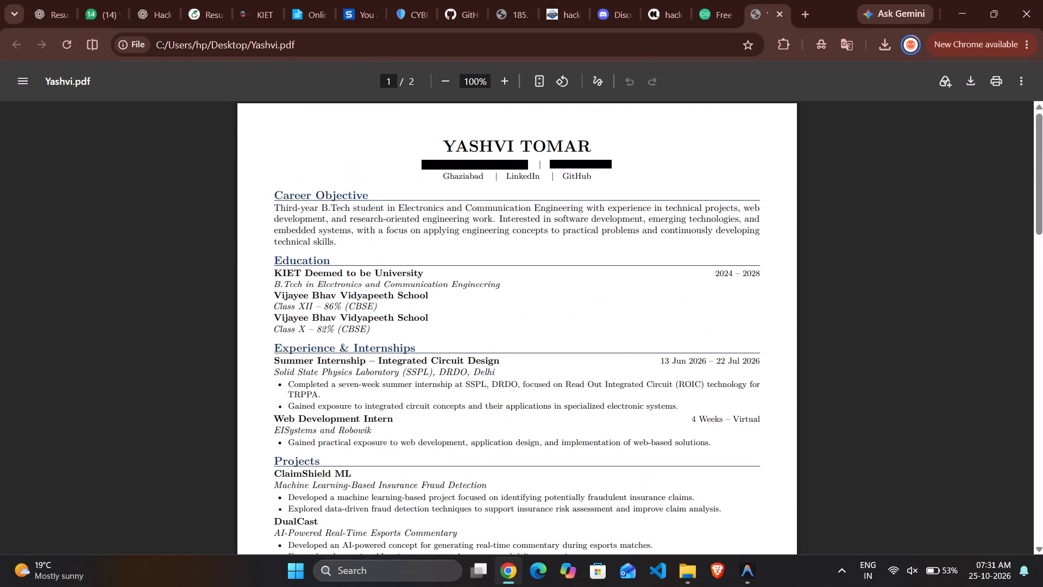
scroll(484, 205, down, 2)
scroll(484, 205, up, 1)
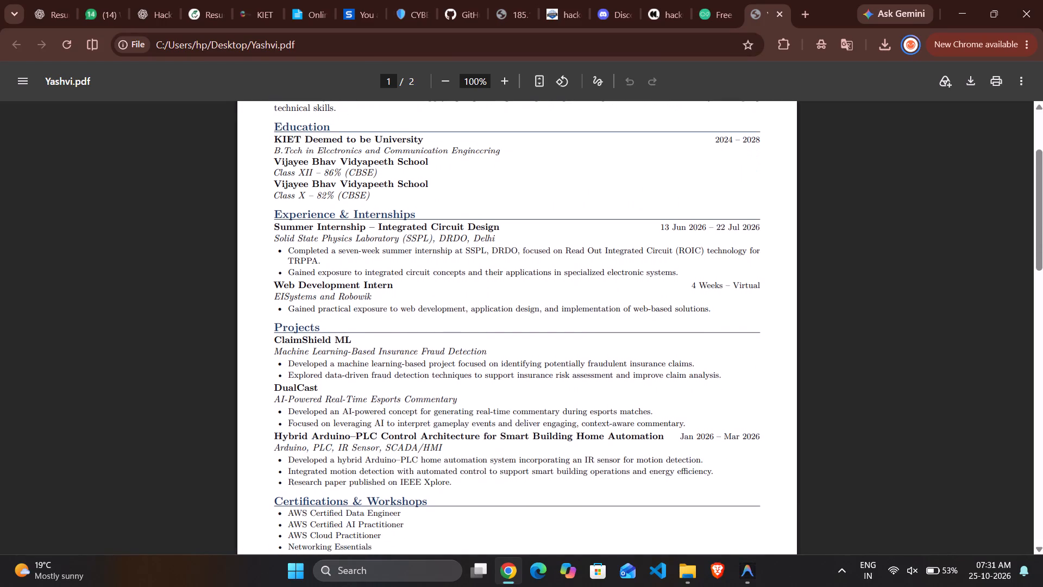
scroll(484, 205, up, 2)
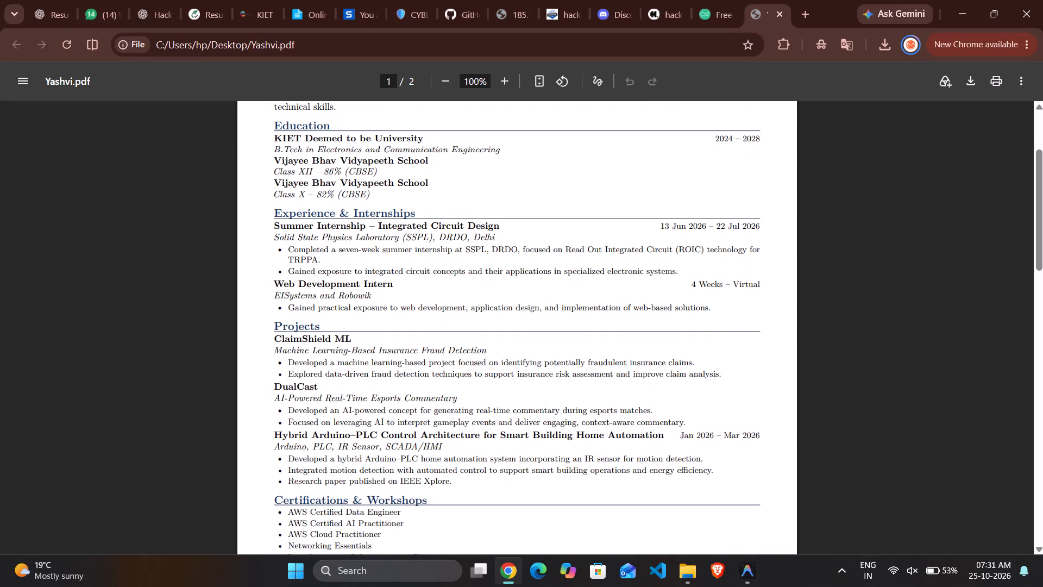
scroll(484, 205, up, 2)
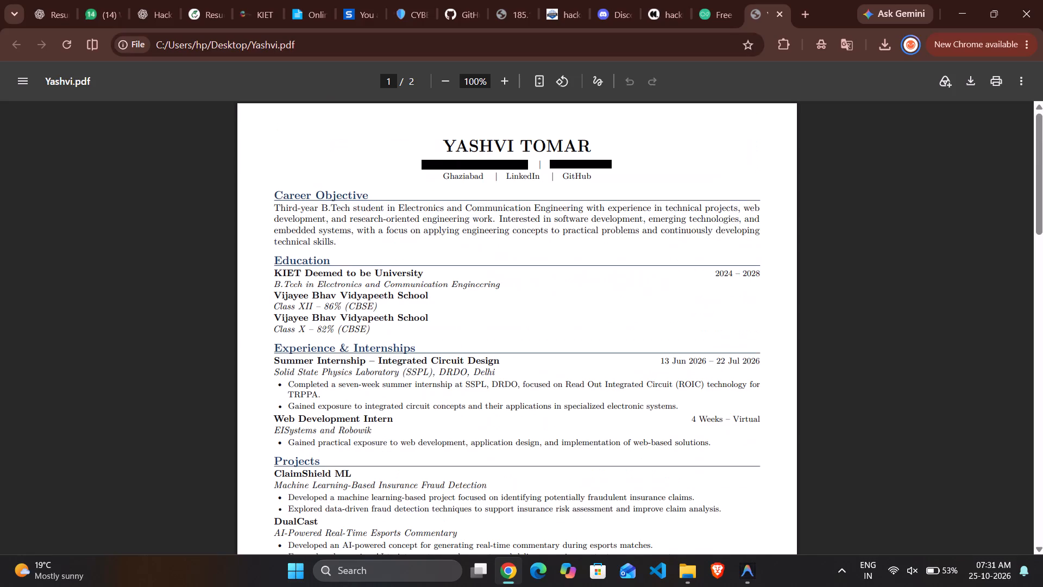
scroll(484, 205, down, 1)
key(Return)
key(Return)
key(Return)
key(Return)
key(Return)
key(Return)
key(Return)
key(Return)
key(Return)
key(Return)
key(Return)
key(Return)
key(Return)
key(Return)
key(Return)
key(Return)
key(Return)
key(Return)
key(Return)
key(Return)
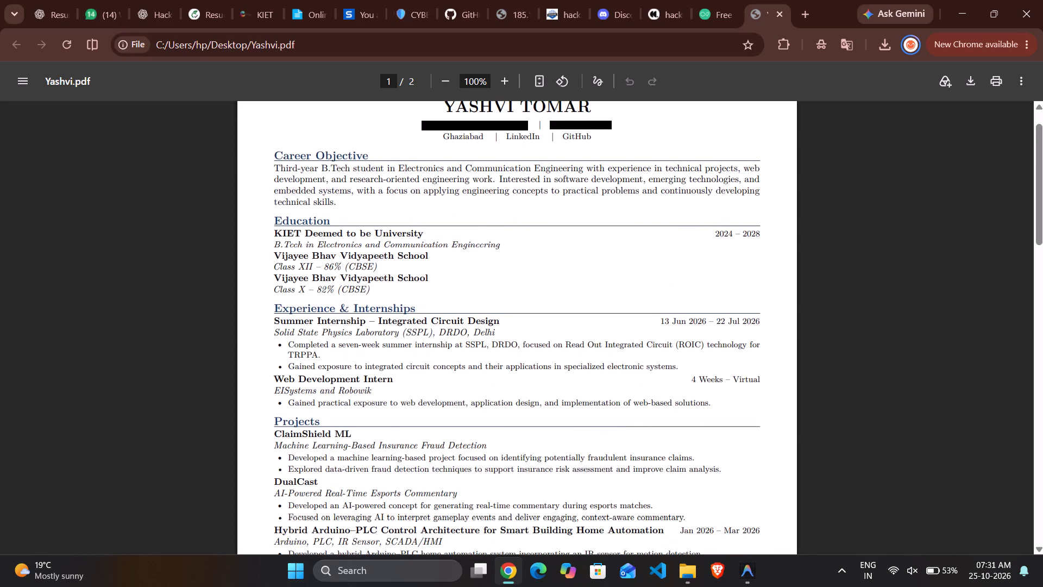
Examine the lower part of page 1, from Projects through Training and Technical Skills.
scroll(484, 205, down, 1)
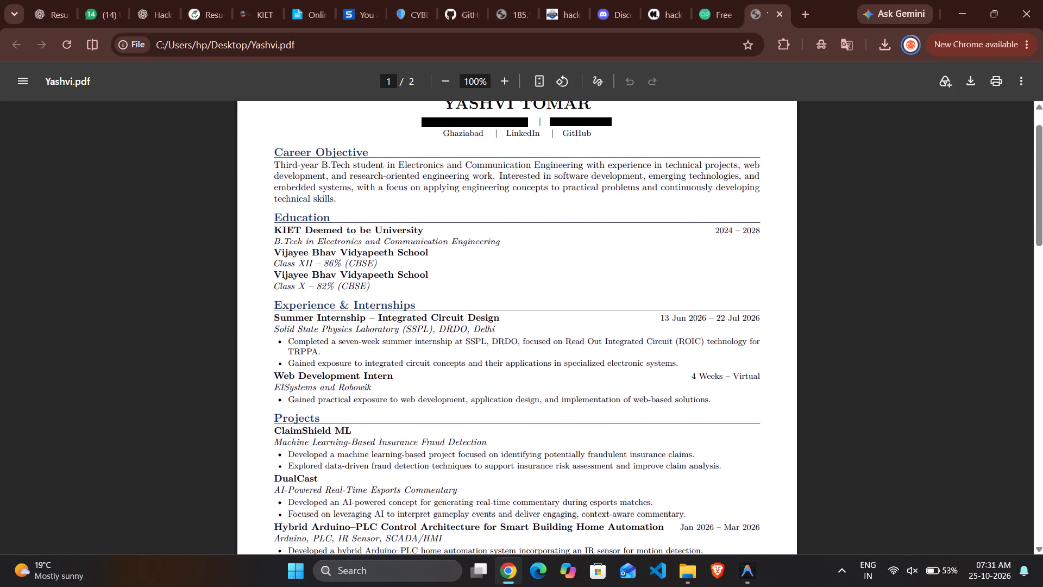
scroll(484, 205, down, 1)
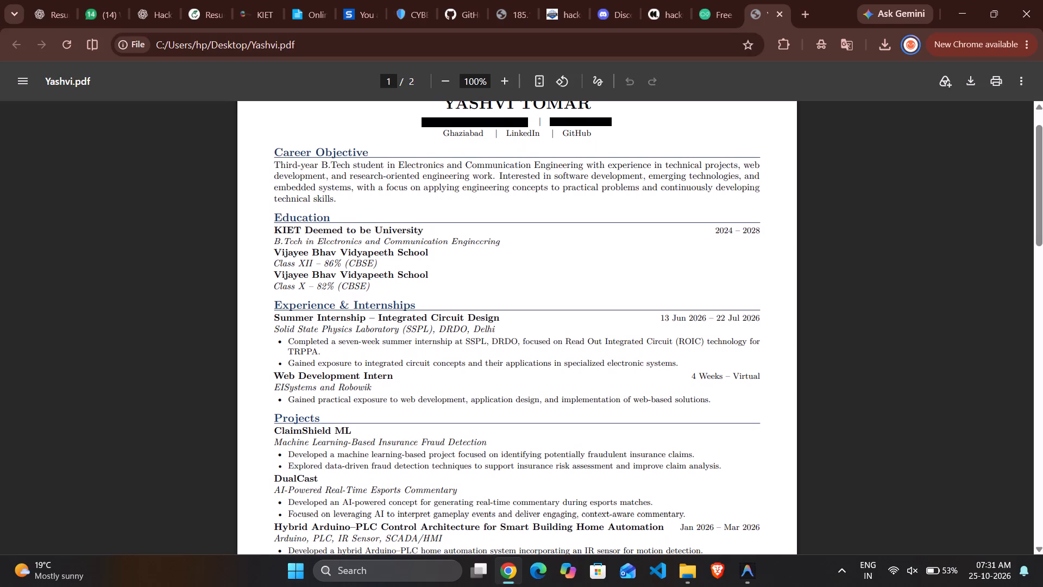
scroll(484, 205, down, 4)
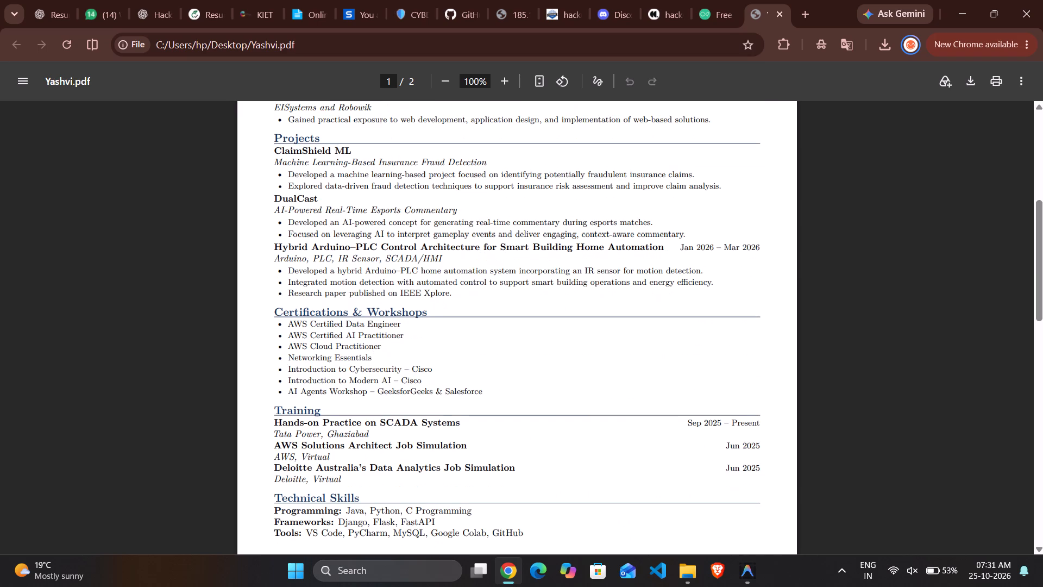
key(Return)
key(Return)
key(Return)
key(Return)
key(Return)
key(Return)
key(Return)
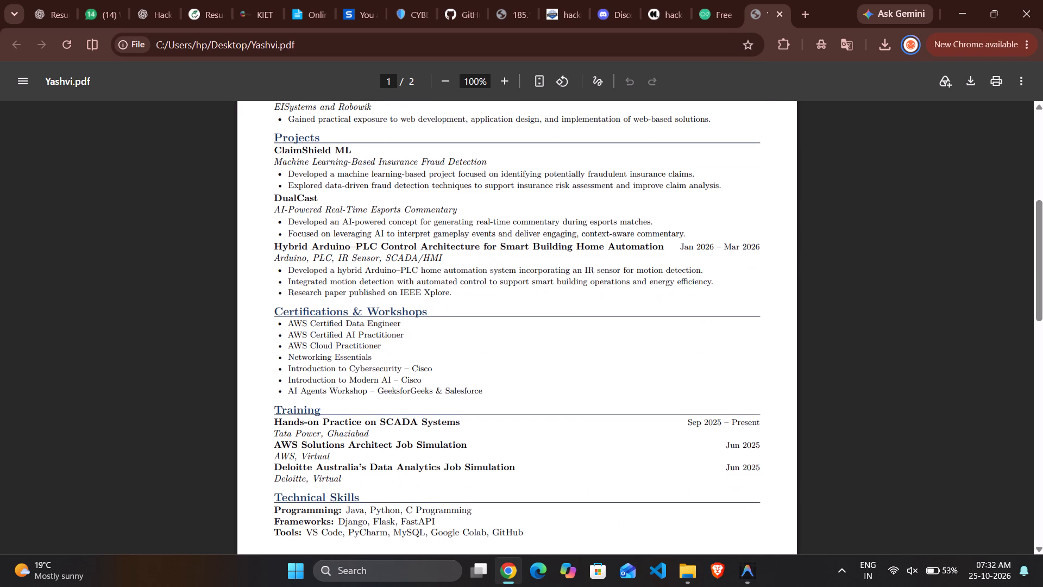
Review the rest of Yashvi.pdf through Leadership & Extracurricular Activities on page 2 and close the document.
scroll(484, 205, down, 1)
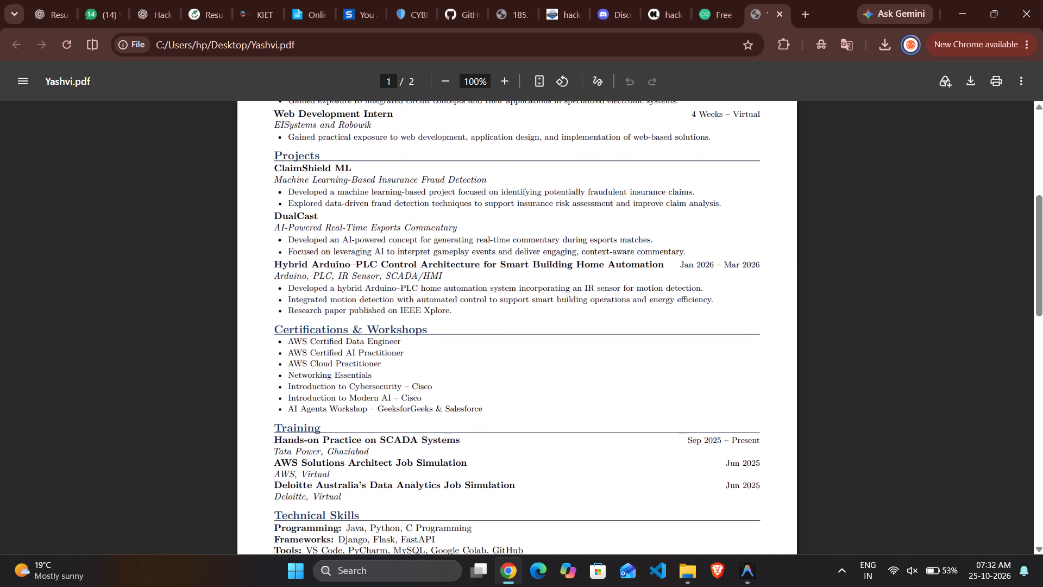
scroll(484, 205, down, 1)
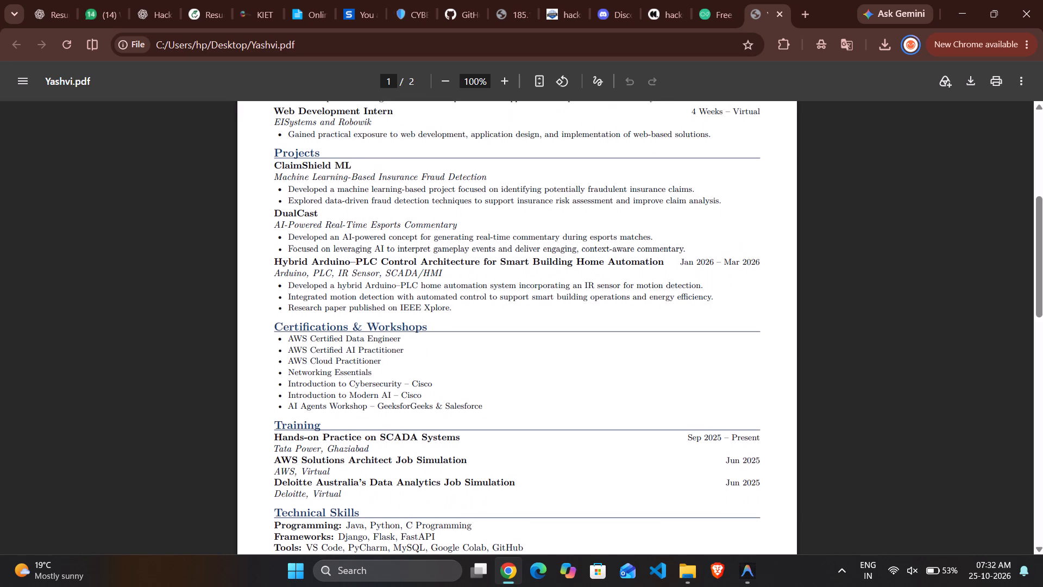
scroll(484, 205, down, 1)
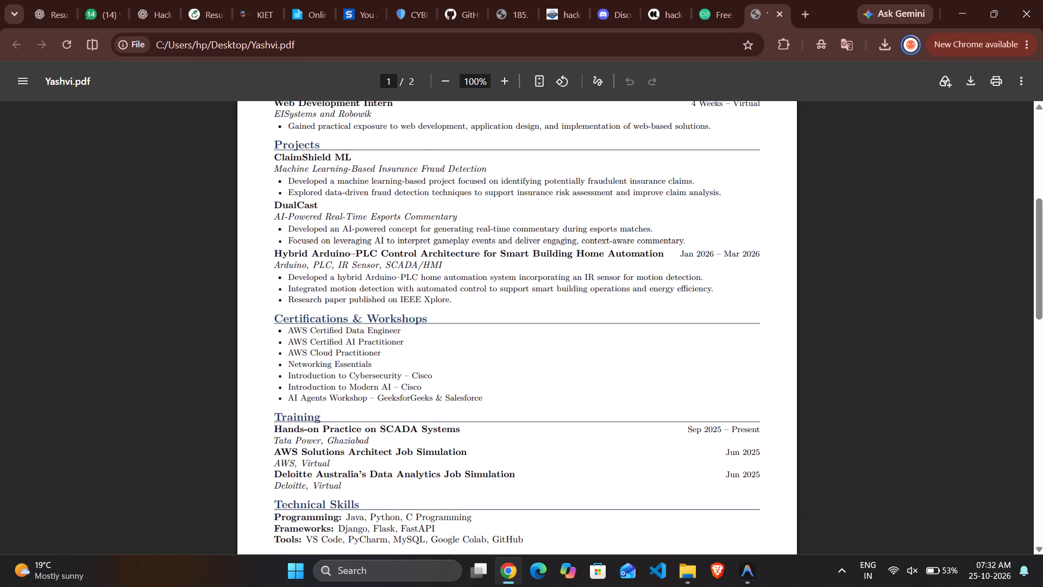
scroll(484, 205, down, 1)
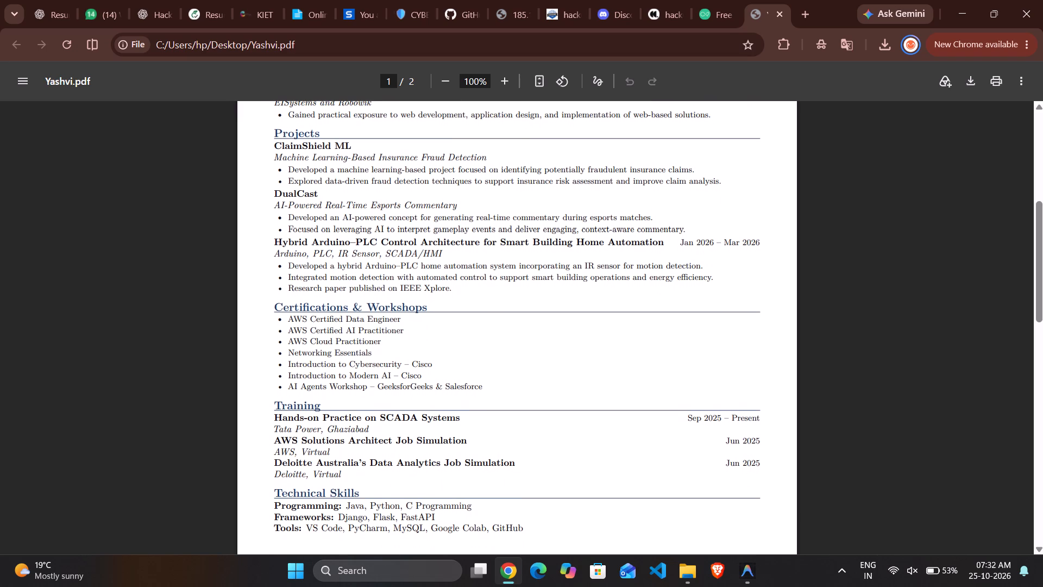
scroll(484, 205, down, 3)
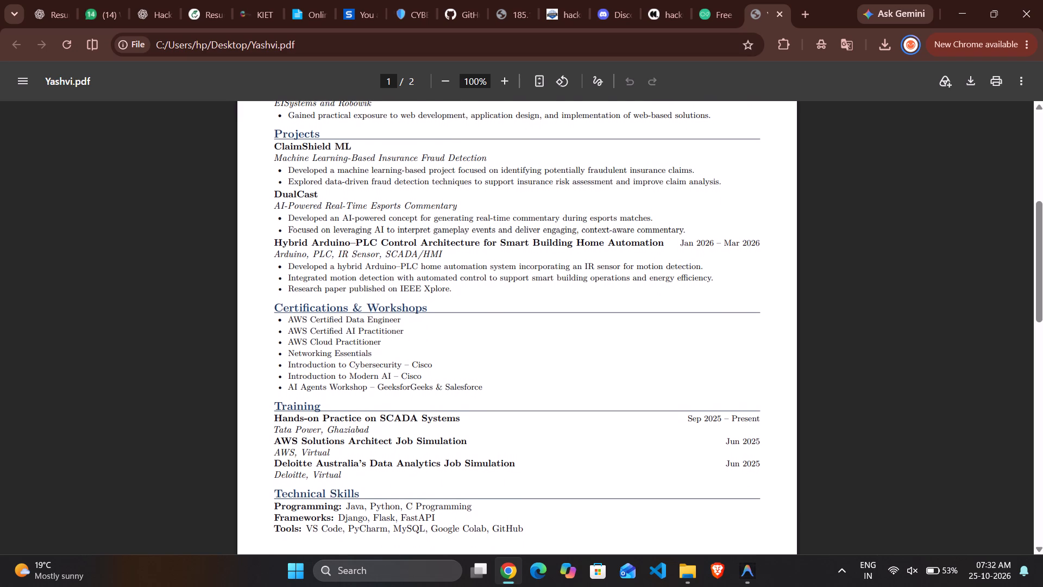
scroll(484, 205, down, 6)
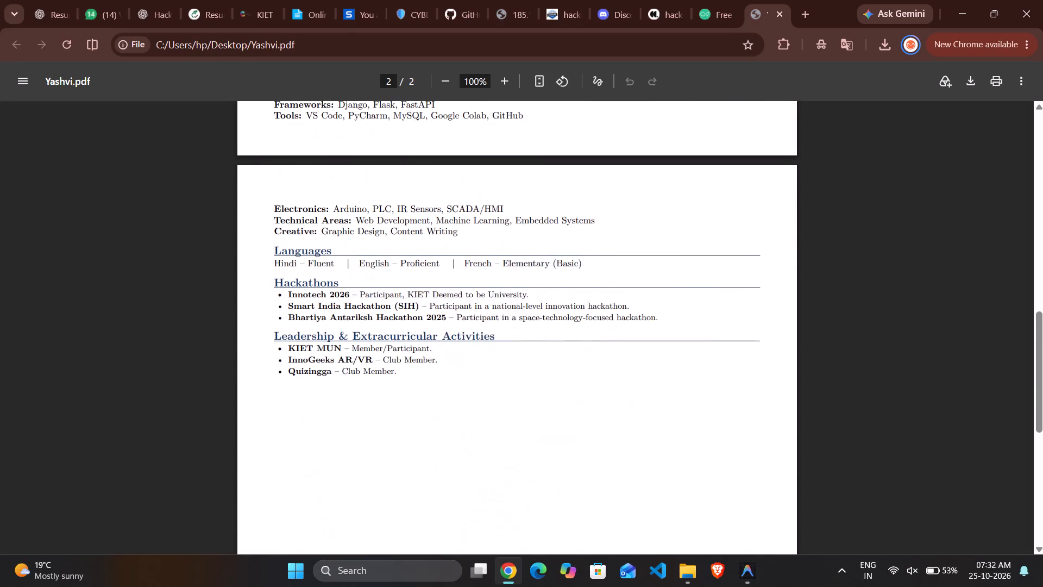
scroll(484, 205, down, 7)
scroll(484, 205, up, 17)
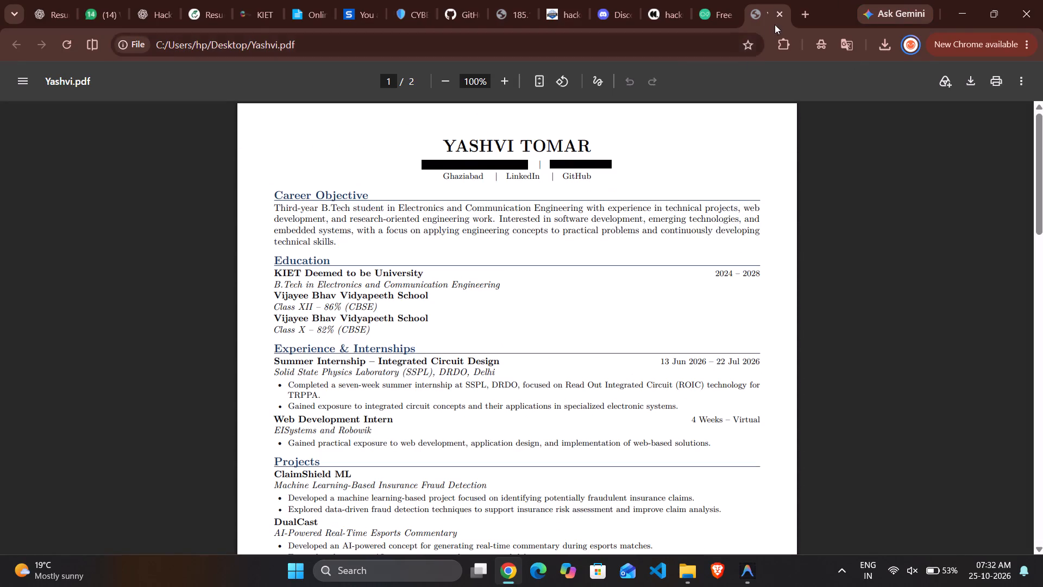
click(781, 18)
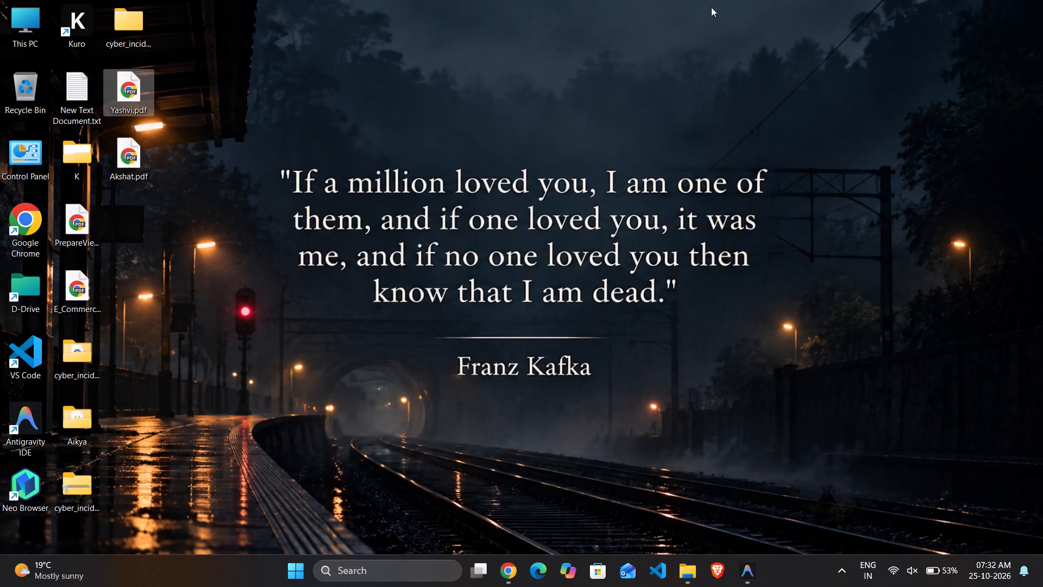
Open Akshat.pdf from the Desktop and review page 1 from Professional Summary through Projects.
double_click(139, 161)
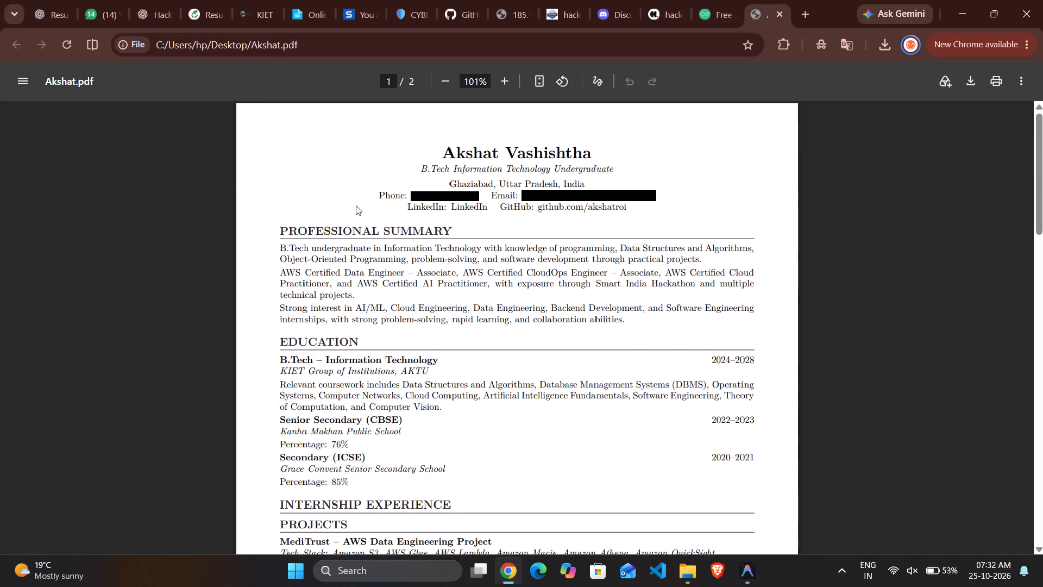
scroll(356, 205, down, 1)
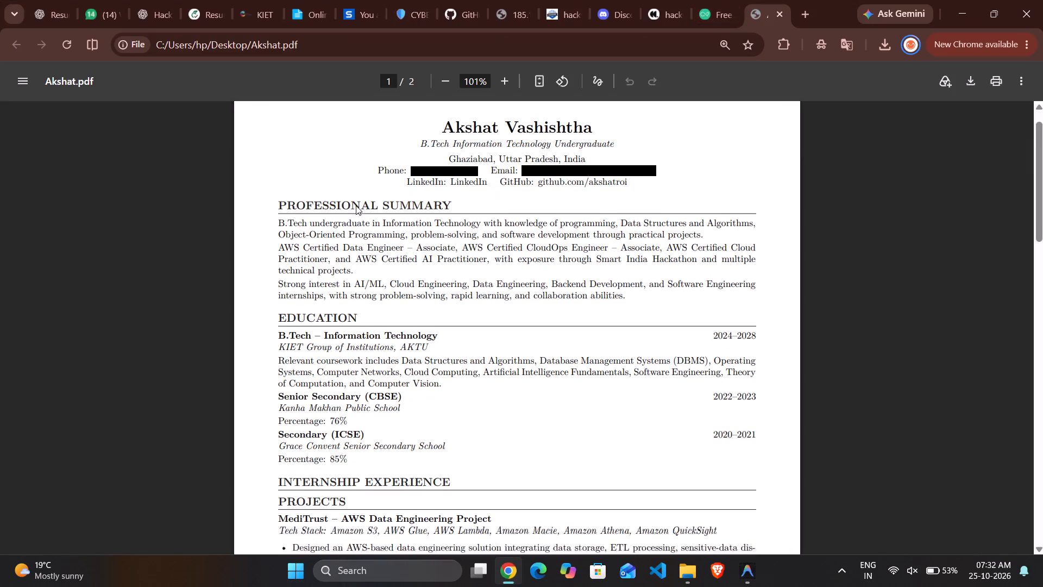
scroll(356, 205, down, 4)
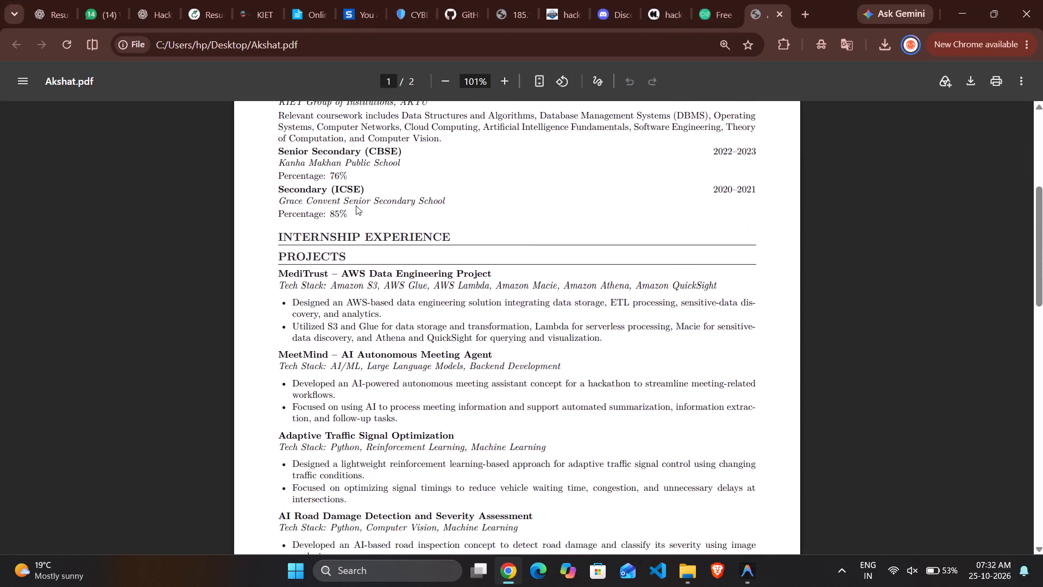
scroll(356, 205, down, 4)
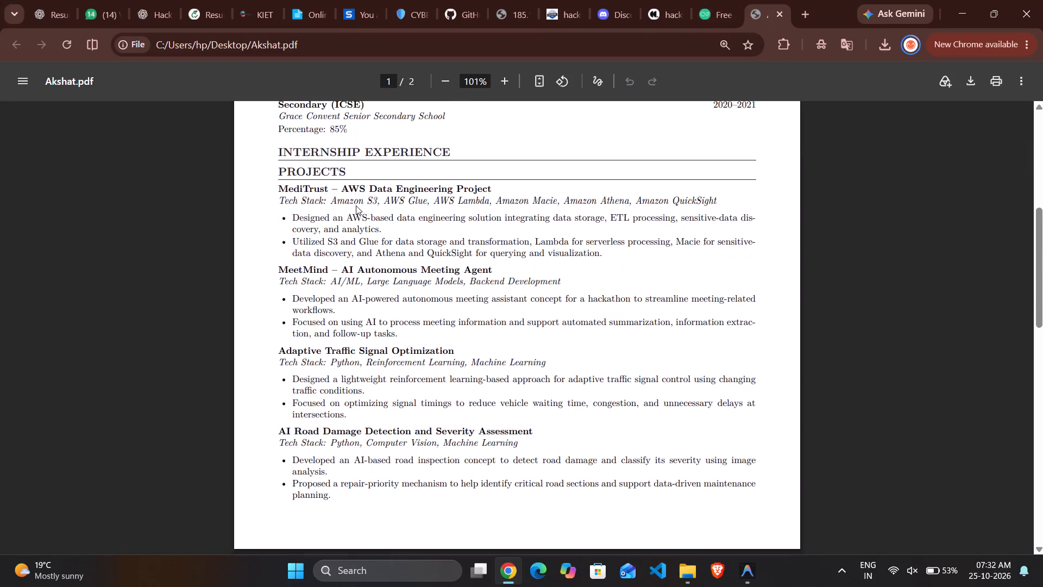
scroll(356, 205, down, 2)
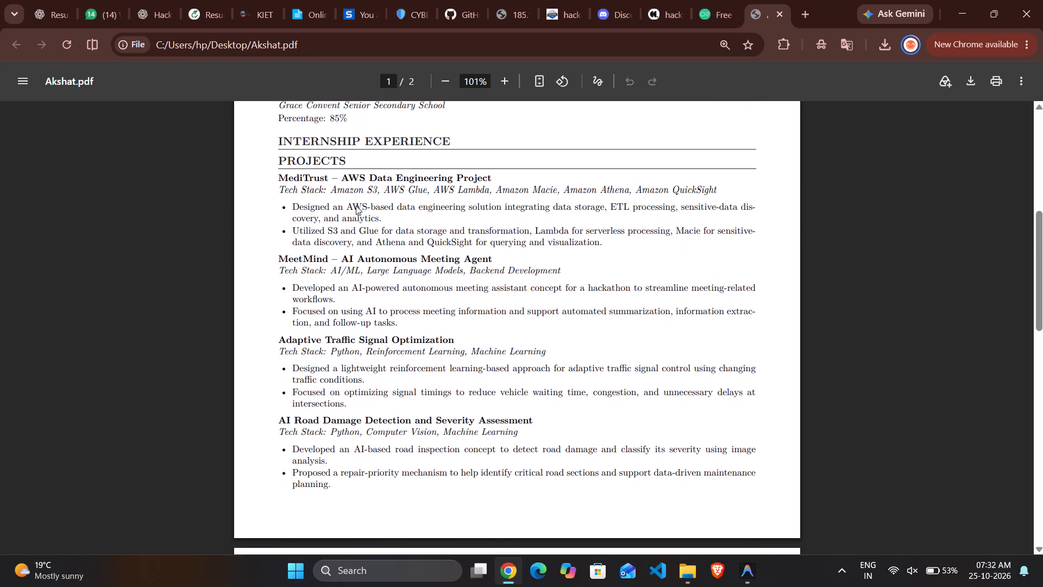
scroll(356, 205, down, 5)
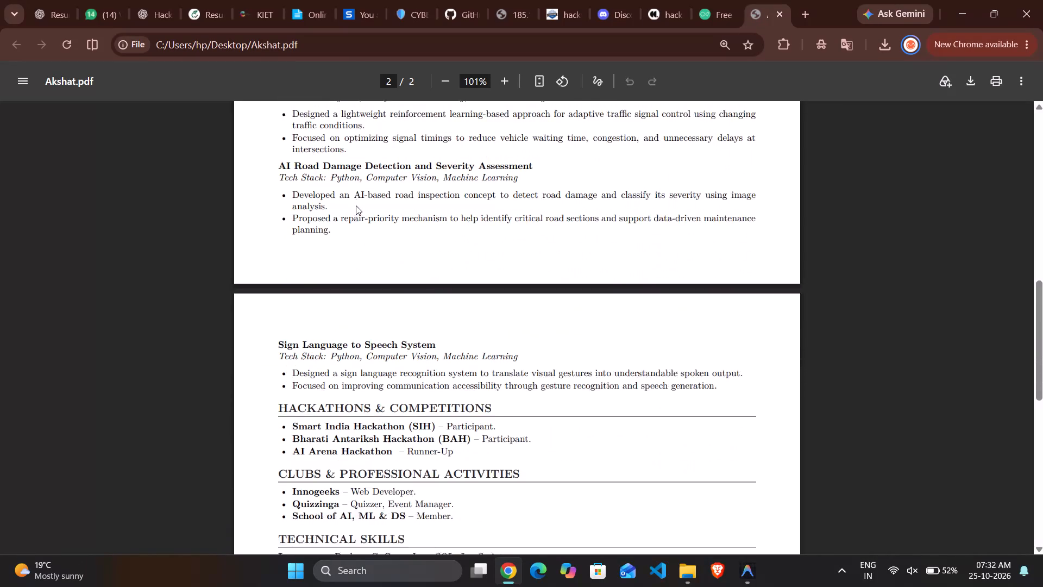
Review page 2 of Akshat.pdf, covering Hackathons & Competitions, Clubs, Technical Skills, Certifications, Relevant Coursework and Languages.
scroll(356, 205, down, 1)
scroll(356, 205, up, 2)
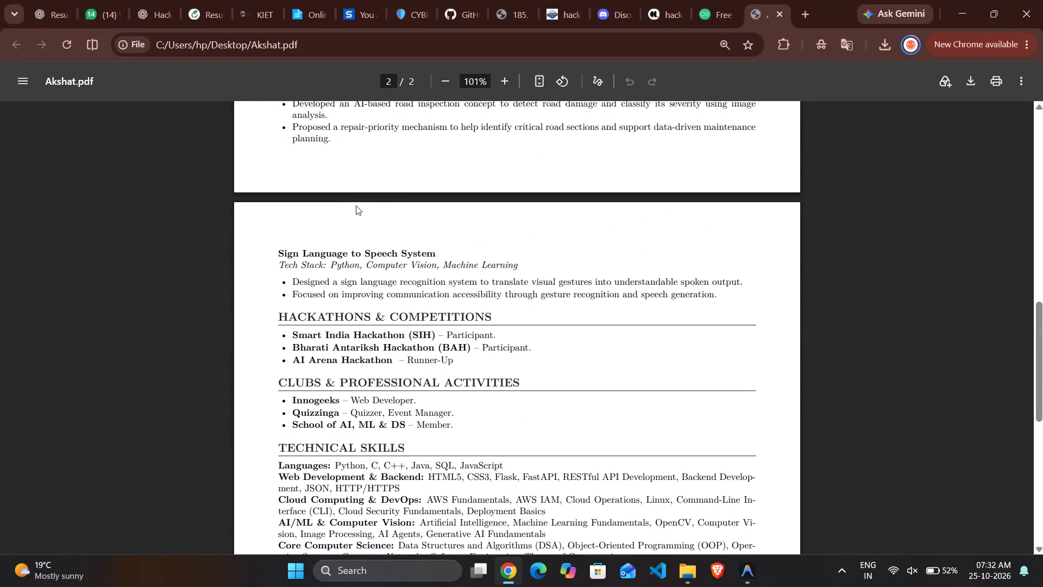
scroll(356, 205, up, 1)
scroll(356, 205, down, 3)
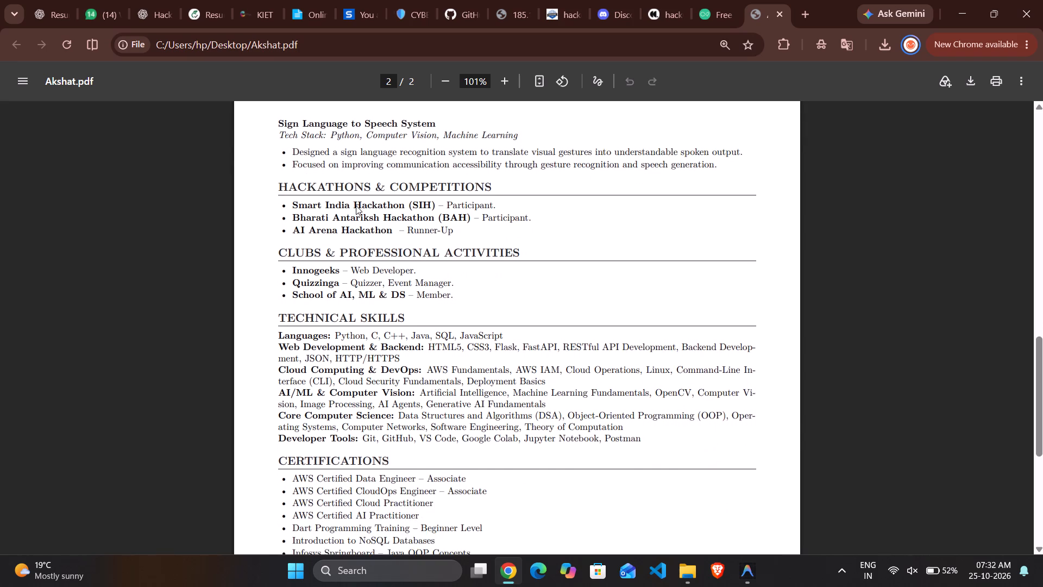
scroll(356, 205, down, 3)
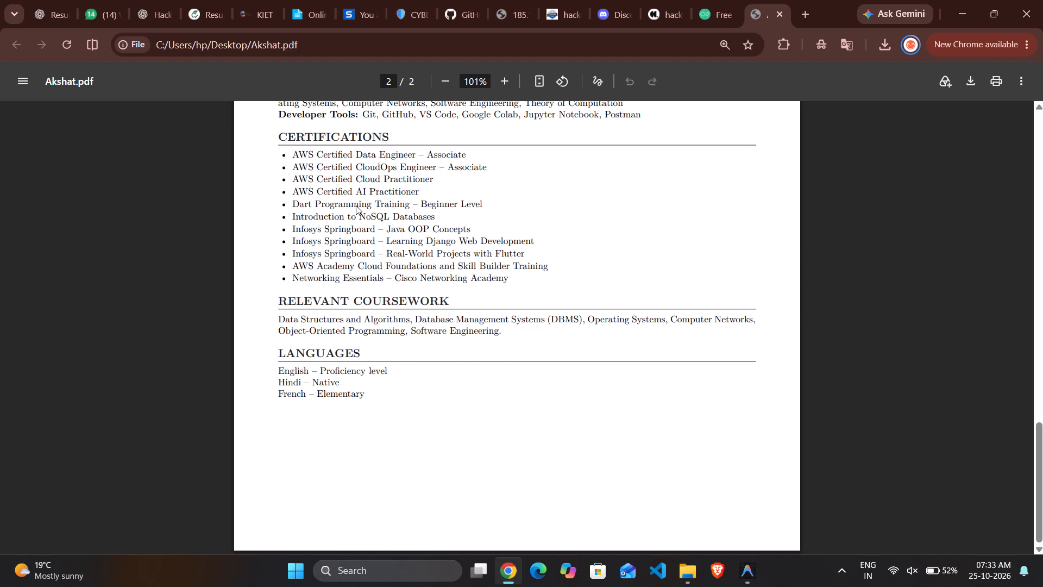
scroll(356, 205, down, 2)
scroll(332, 264, down, 1)
scroll(332, 264, up, 5)
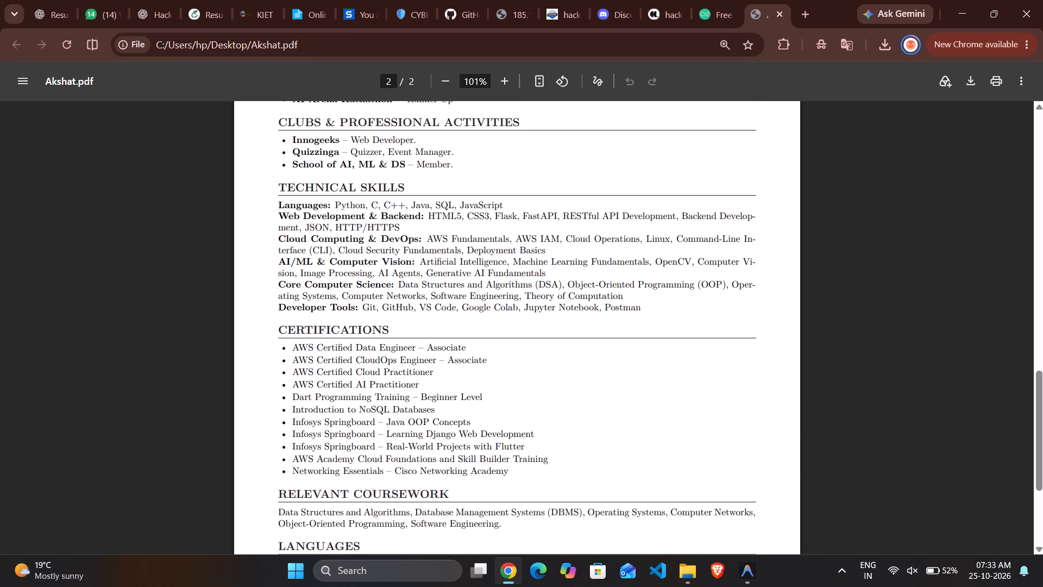
scroll(332, 264, up, 1)
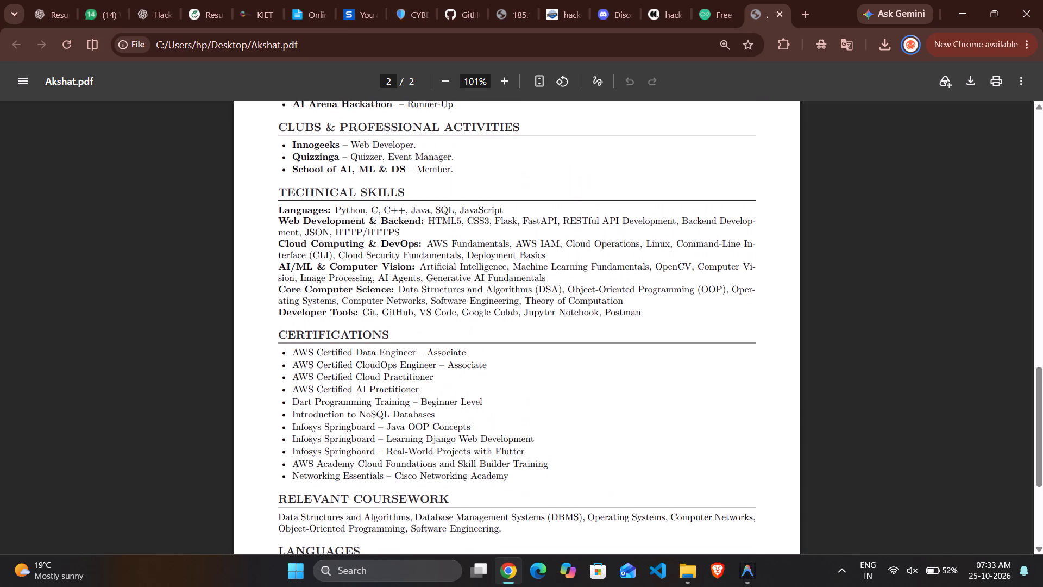
scroll(332, 264, up, 1)
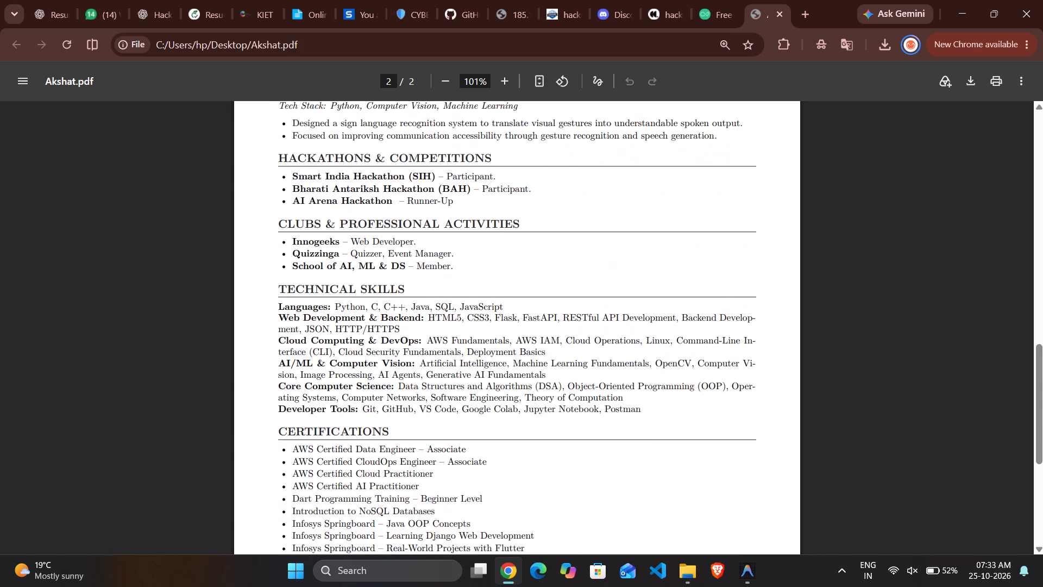
scroll(332, 264, up, 1)
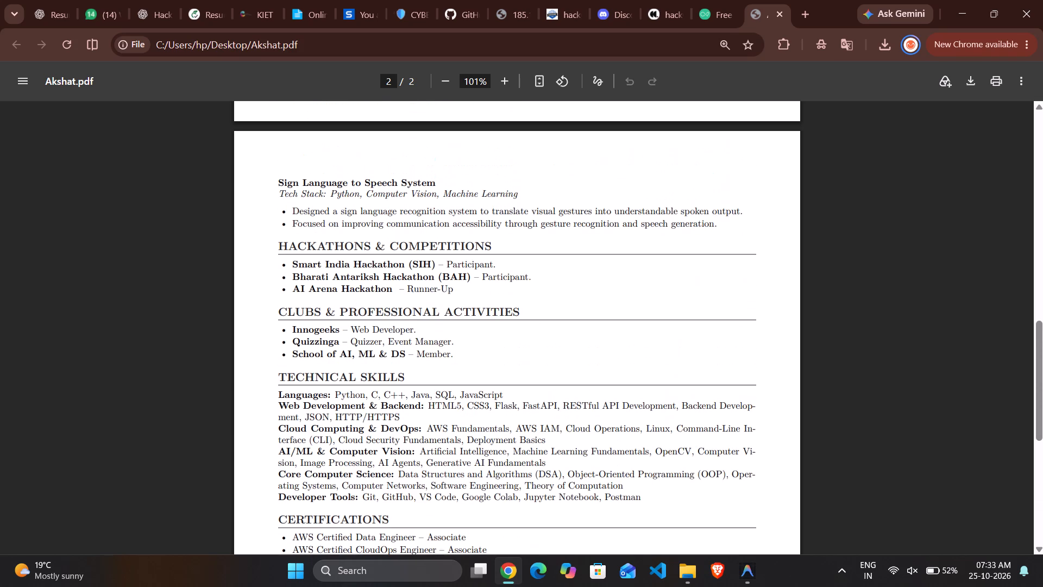
Reread Akshat.pdf from Education and Projects on page 1 through Certifications, Relevant Coursework and Languages on page 2.
scroll(332, 264, up, 10)
scroll(332, 264, down, 3)
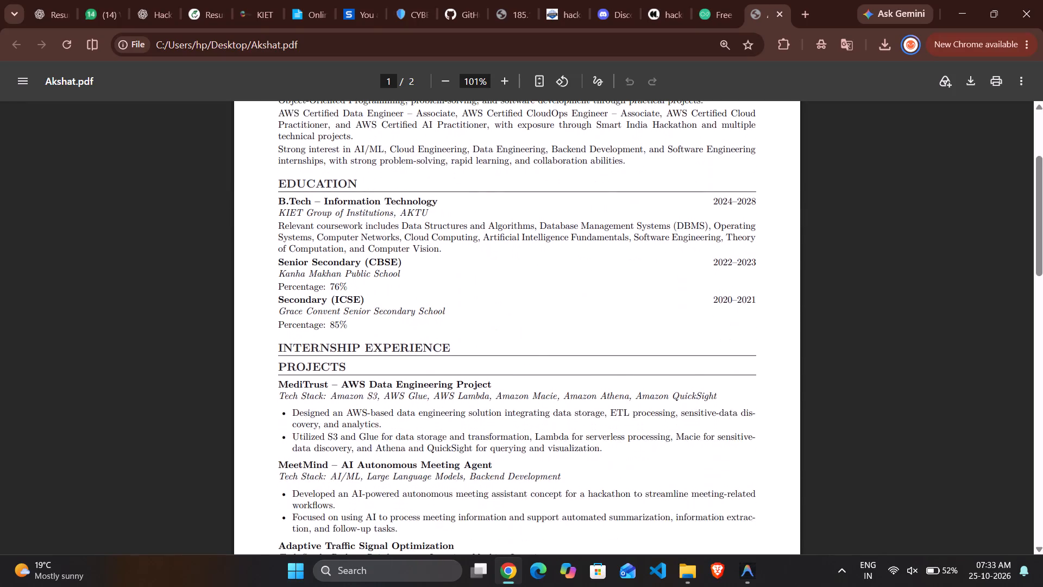
scroll(332, 264, down, 4)
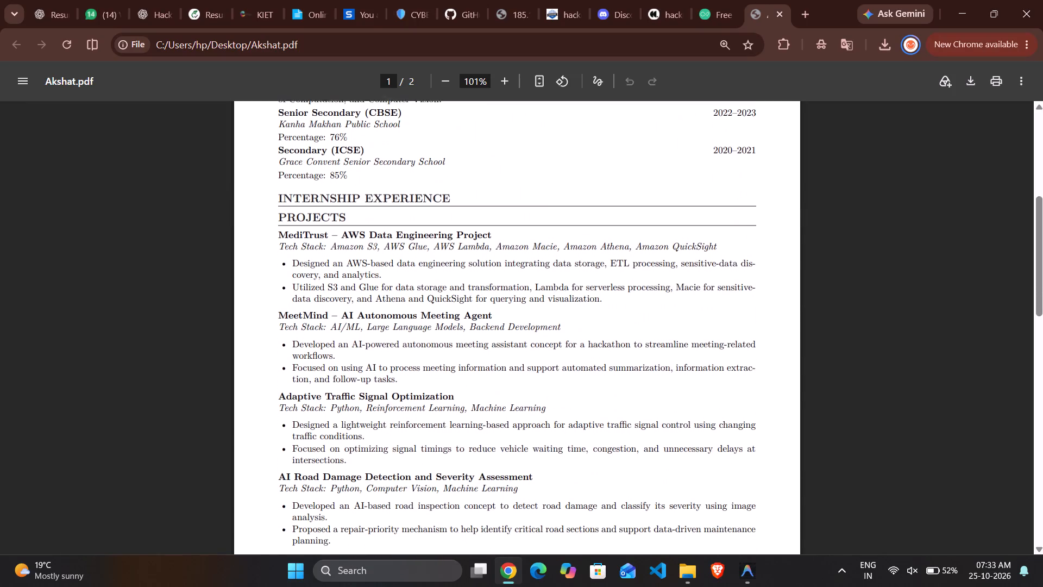
scroll(332, 264, down, 2)
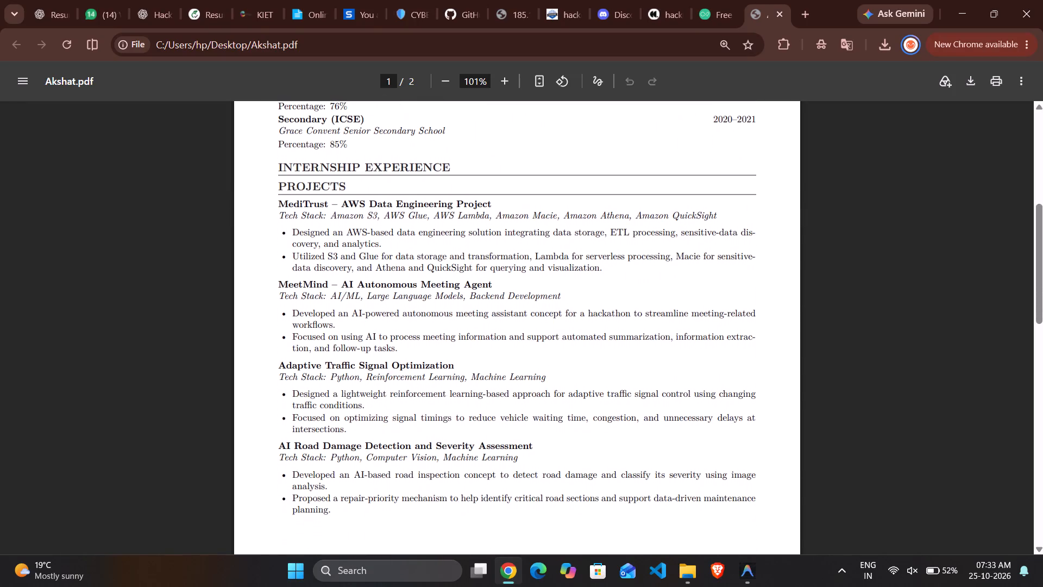
scroll(332, 264, down, 2)
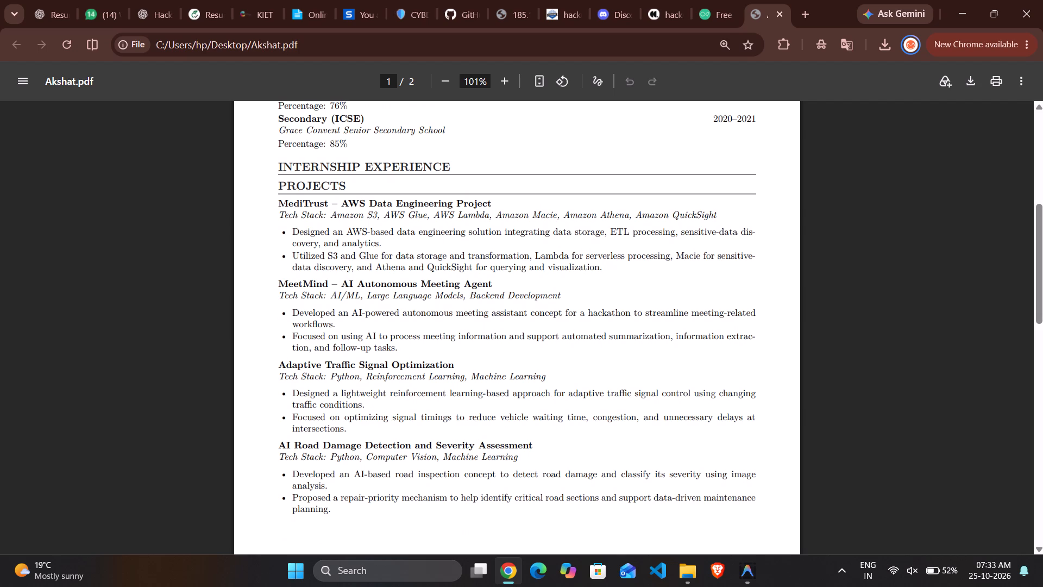
scroll(276, 204, down, 6)
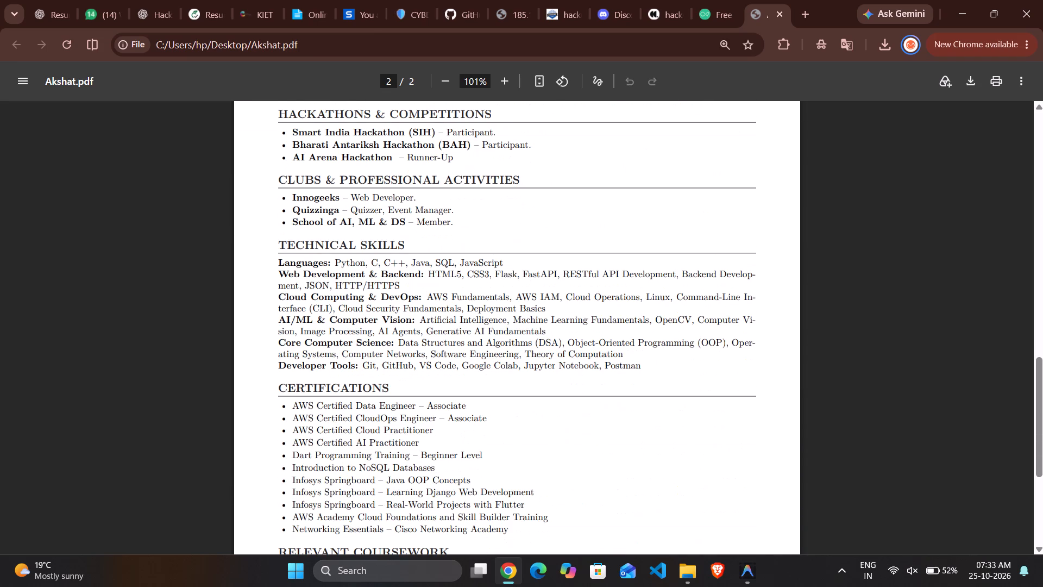
scroll(276, 204, down, 2)
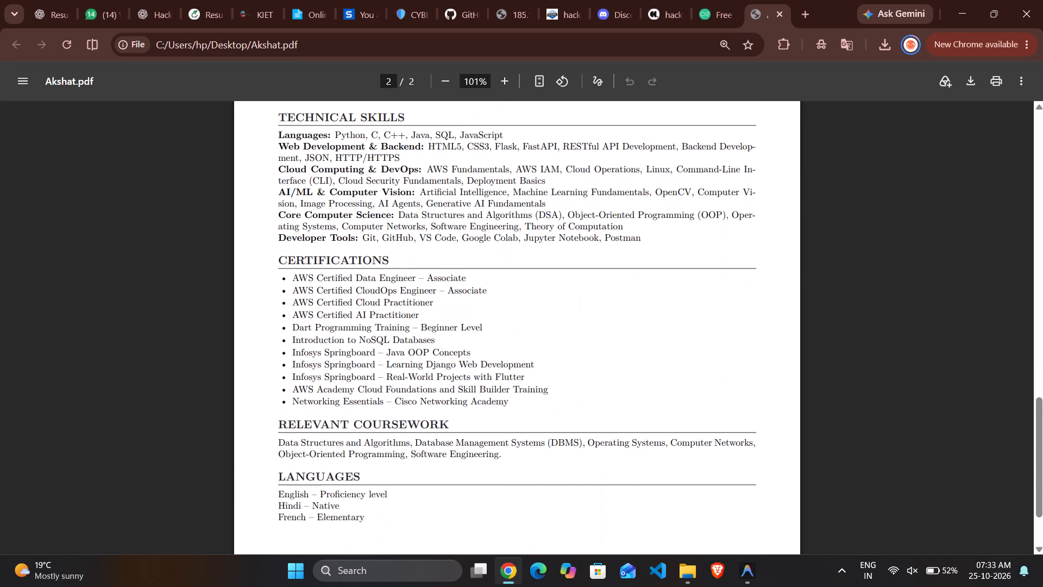
scroll(276, 204, down, 2)
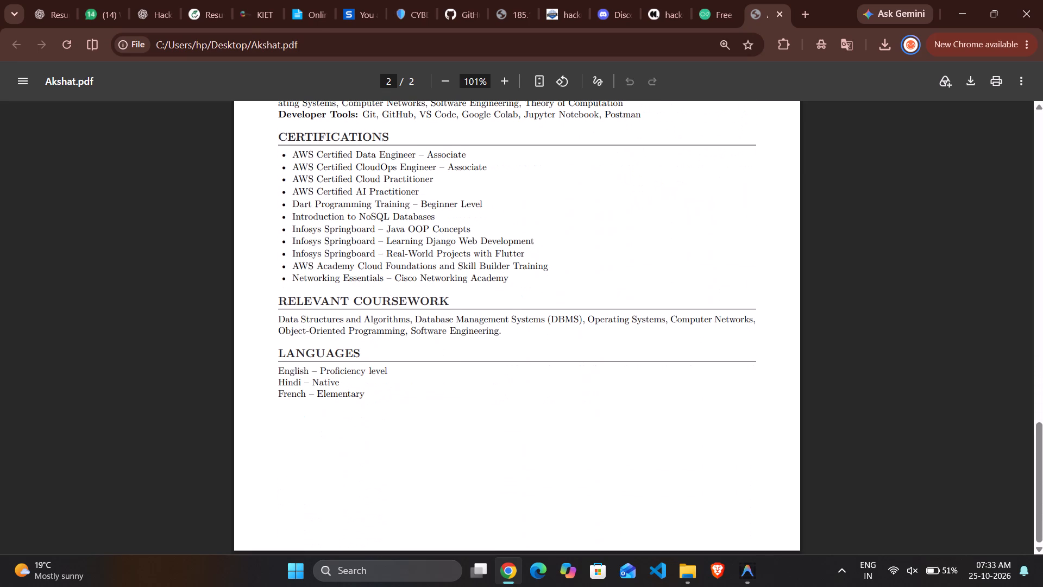
scroll(276, 204, down, 2)
Recheck the Projects, Technical Skills and Certifications sections of Akshat.pdf and close the document.
scroll(276, 204, up, 9)
scroll(276, 204, down, 14)
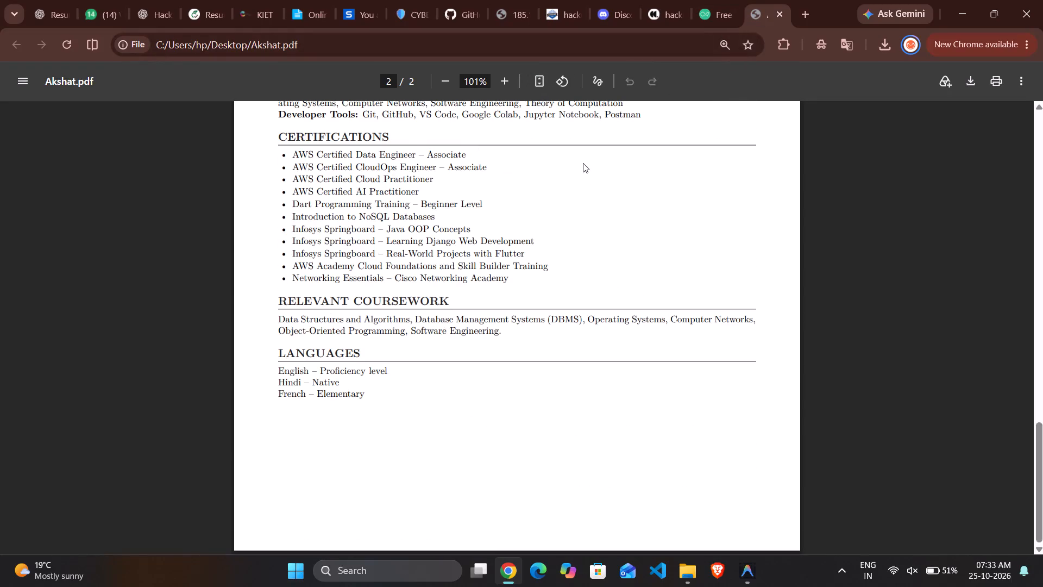
scroll(583, 163, up, 5)
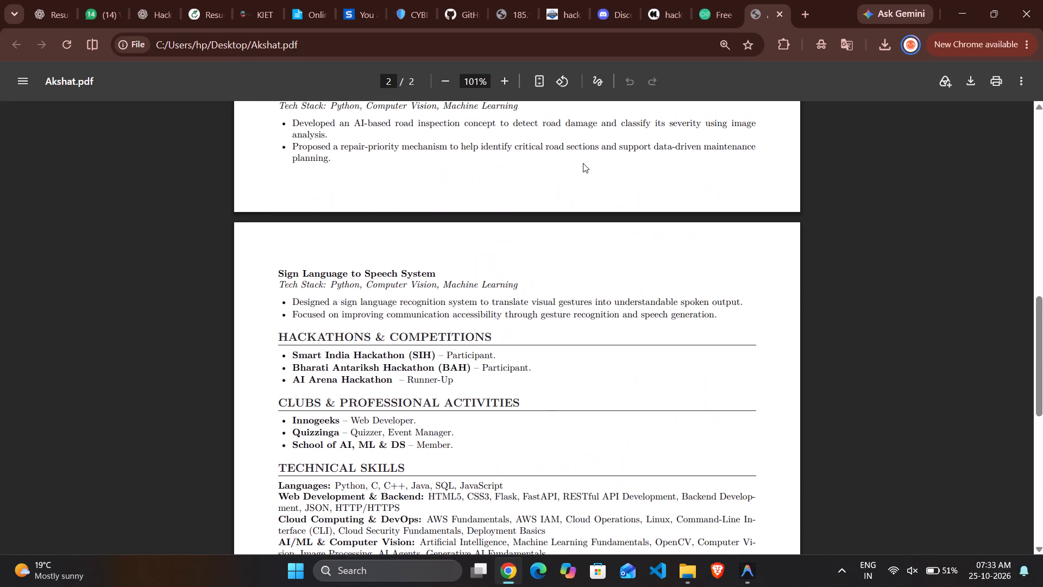
scroll(583, 163, up, 5)
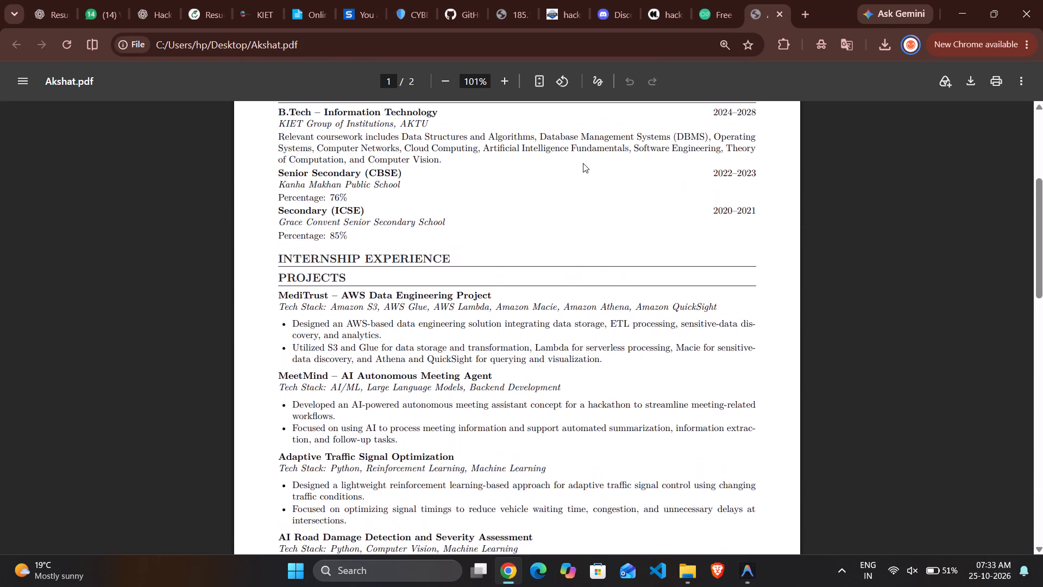
scroll(583, 163, down, 6)
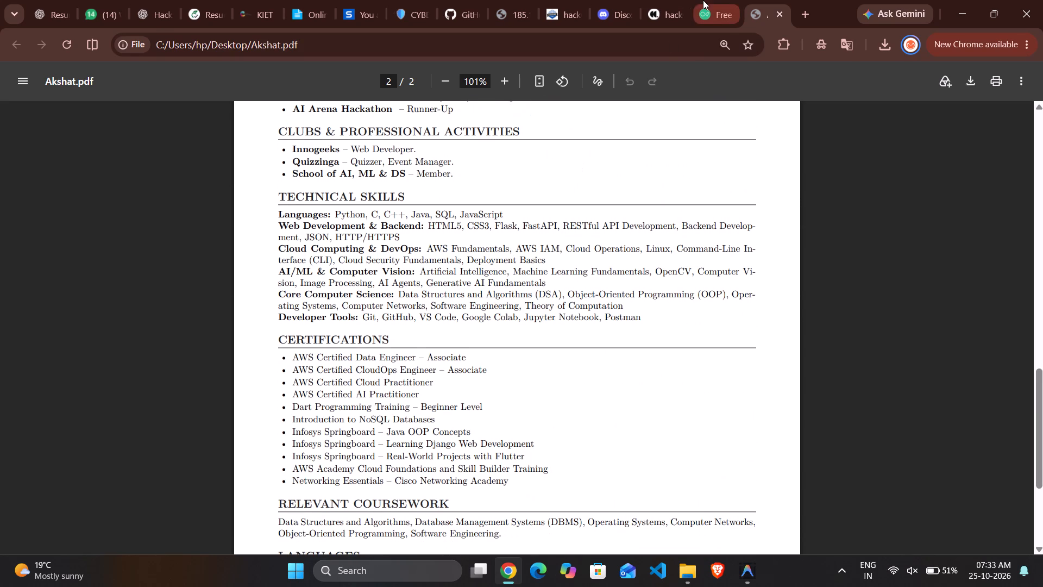
scroll(604, 217, down, 14)
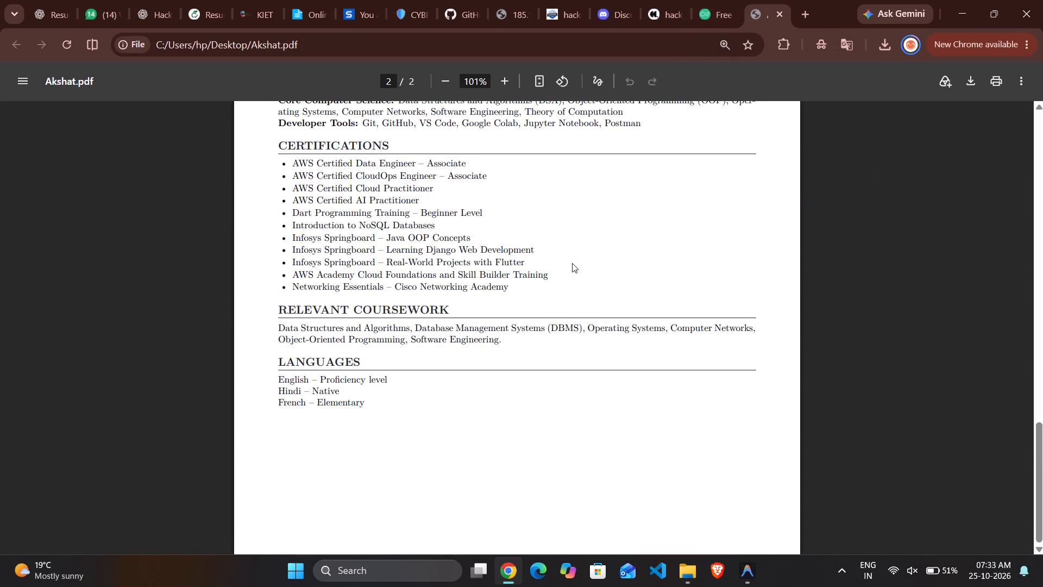
scroll(572, 263, up, 4)
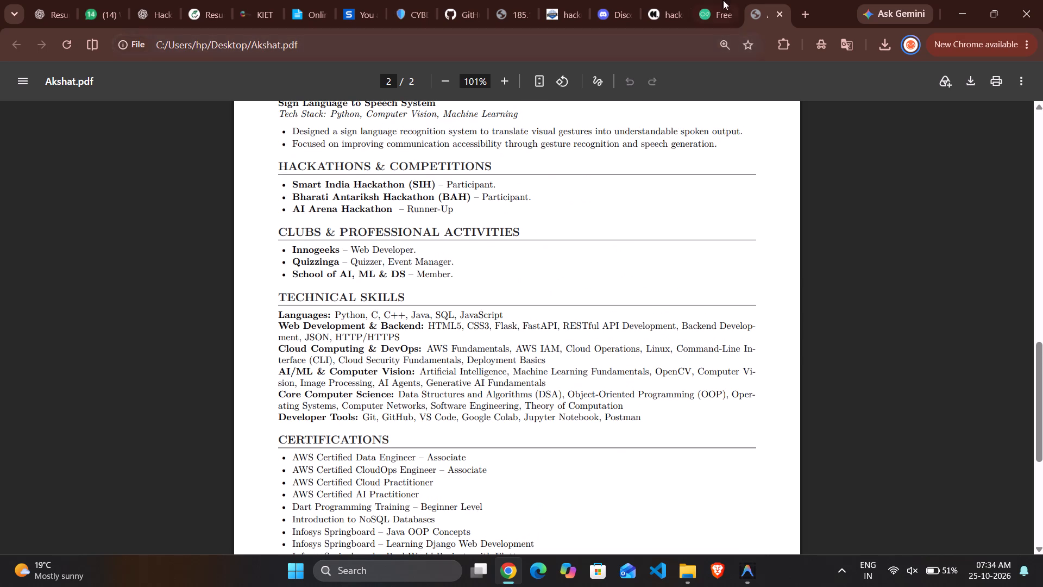
click(782, 11)
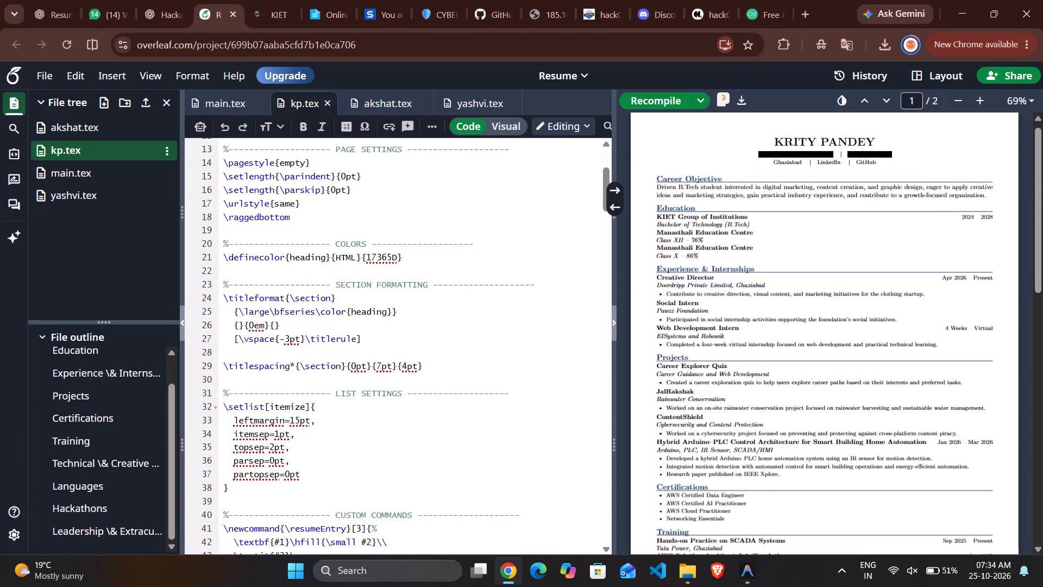
Review the compiled kp.tex resume preview in Overleaf, from Career Objective through Leadership & Extracurricular Activities and the end of page 2.
scroll(724, 263, down, 1)
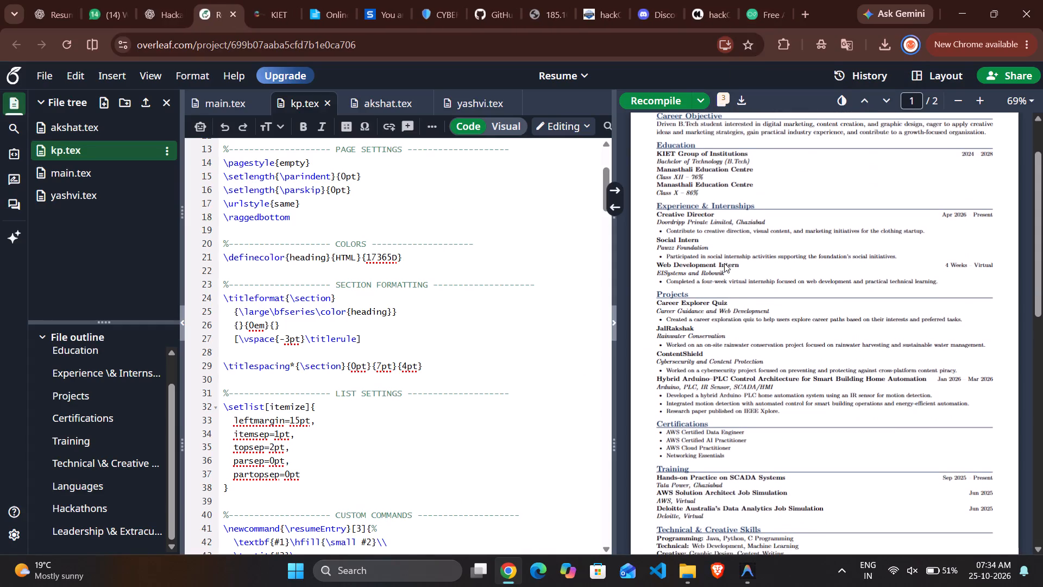
scroll(724, 263, down, 1)
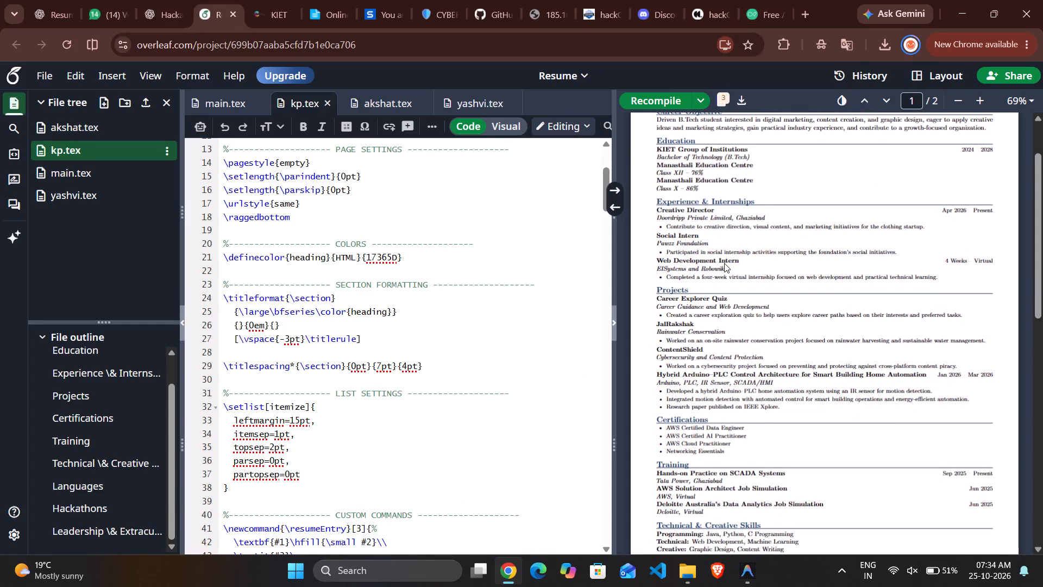
scroll(724, 263, down, 2)
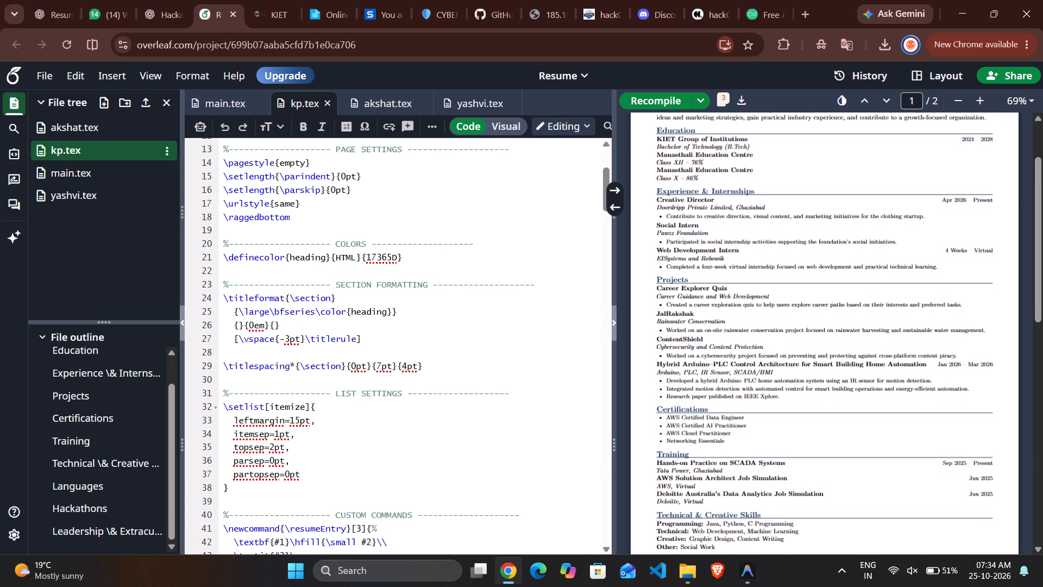
scroll(724, 263, down, 3)
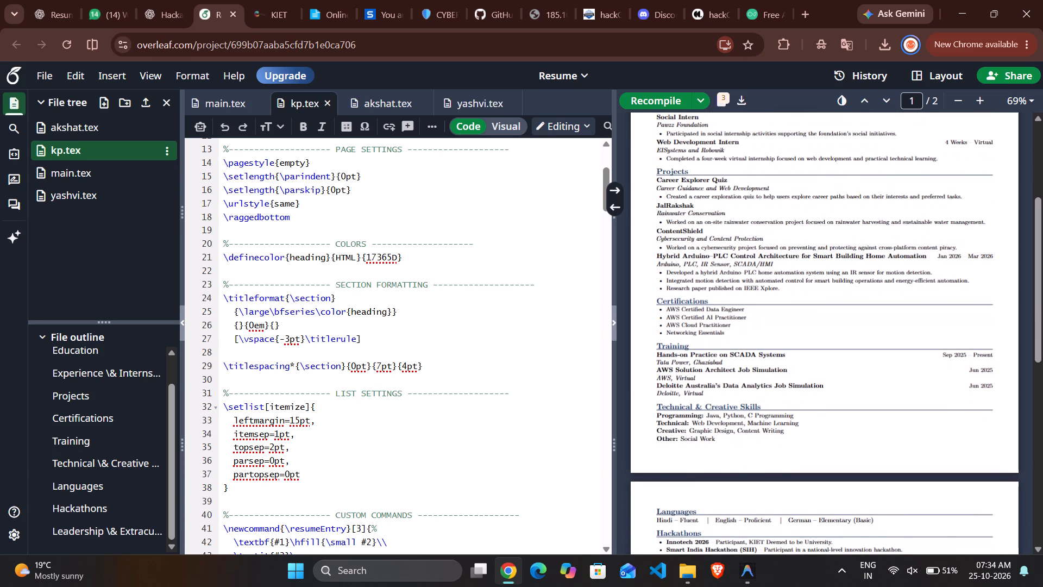
scroll(724, 263, down, 3)
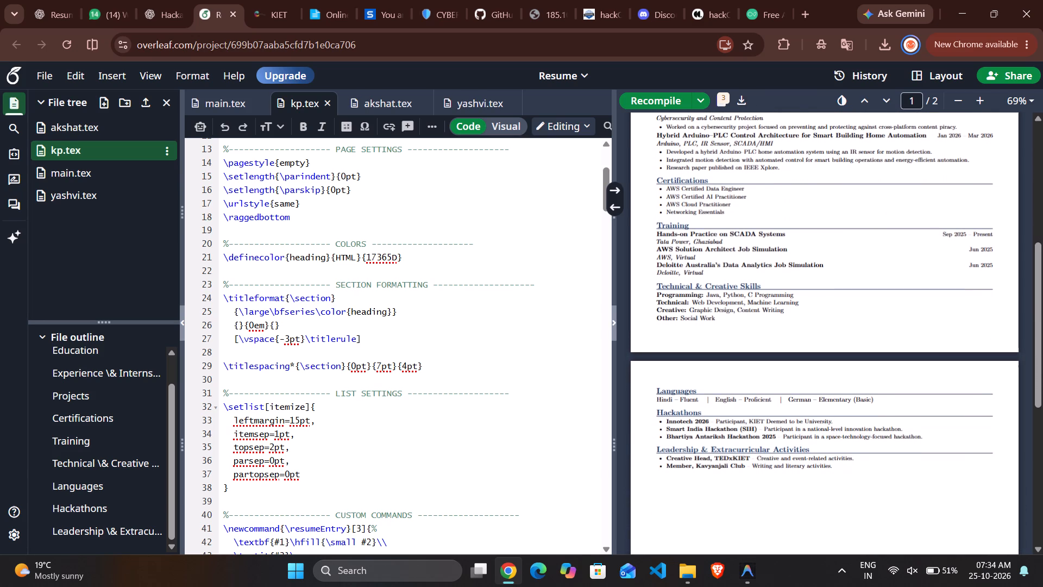
scroll(724, 263, down, 3)
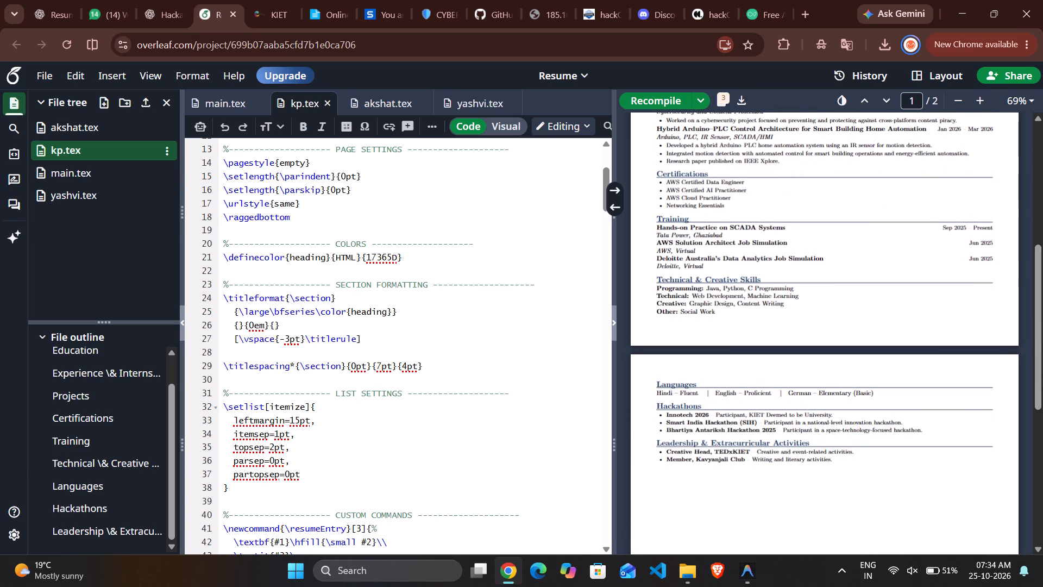
scroll(724, 263, down, 2)
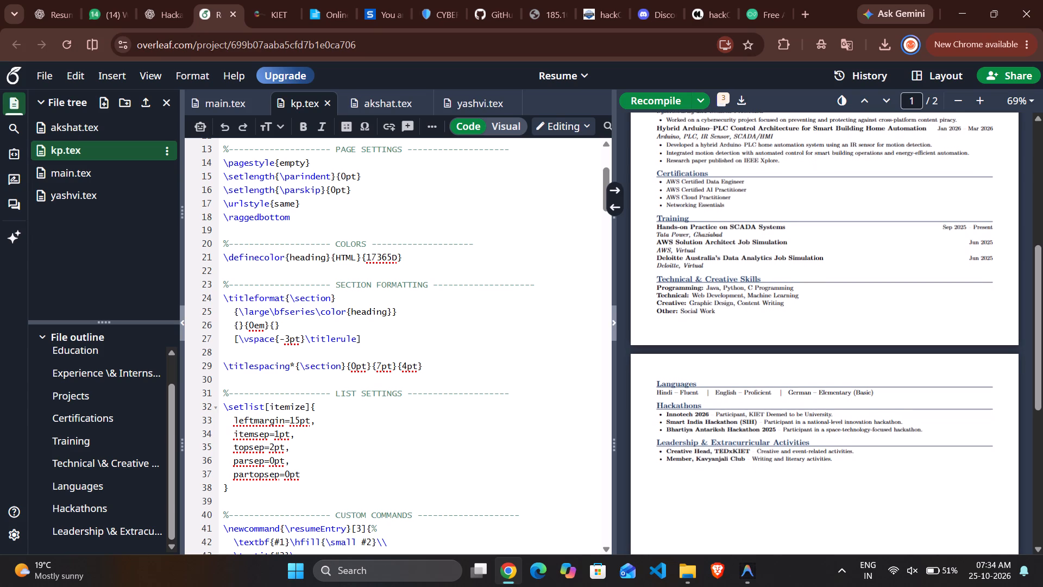
scroll(724, 263, down, 6)
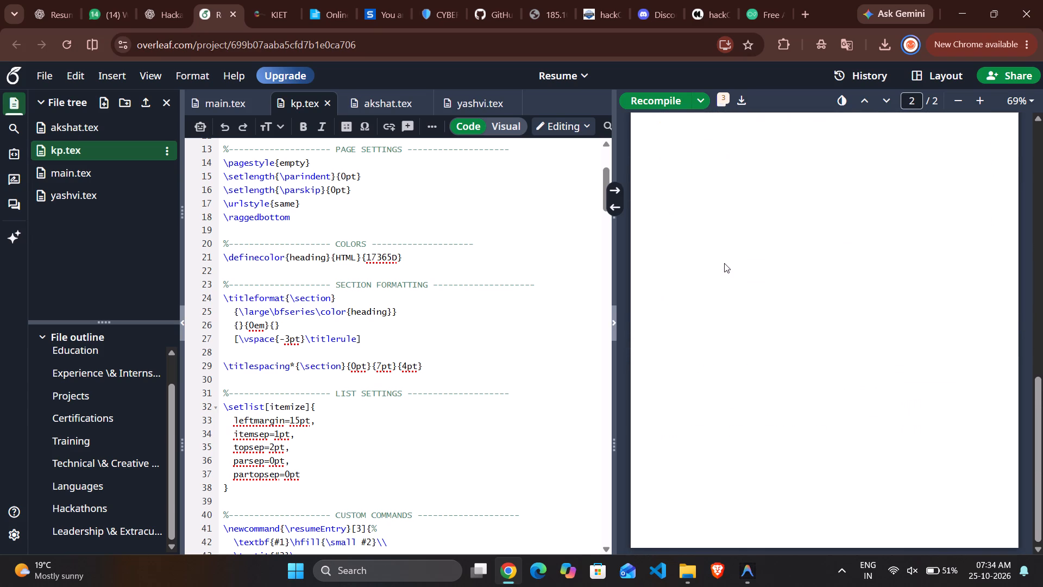
scroll(724, 263, down, 3)
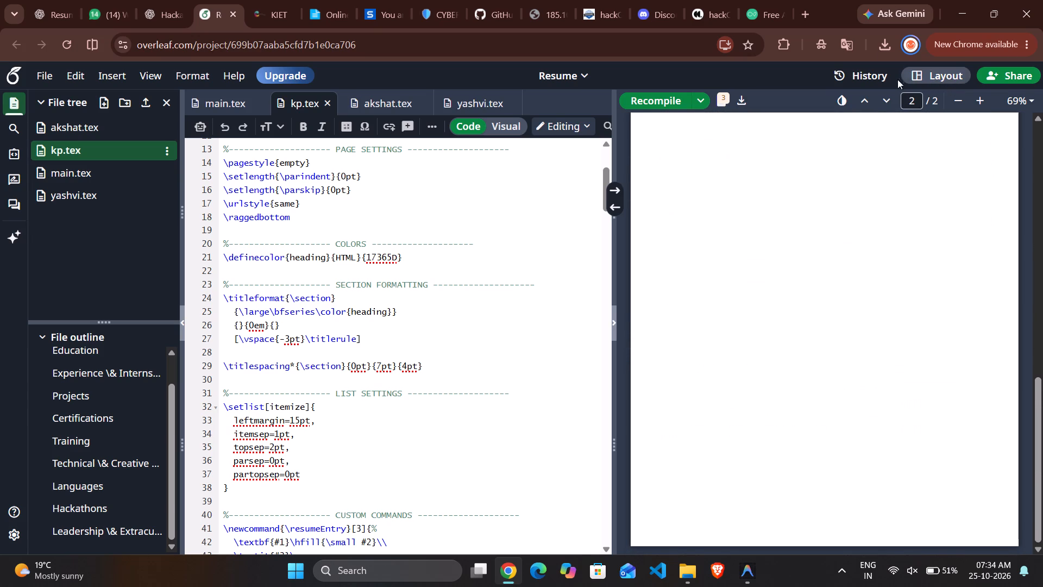
Download the compiled kp.tex resume as a PDF to the Desktop, naming the file Krity.
click(744, 107)
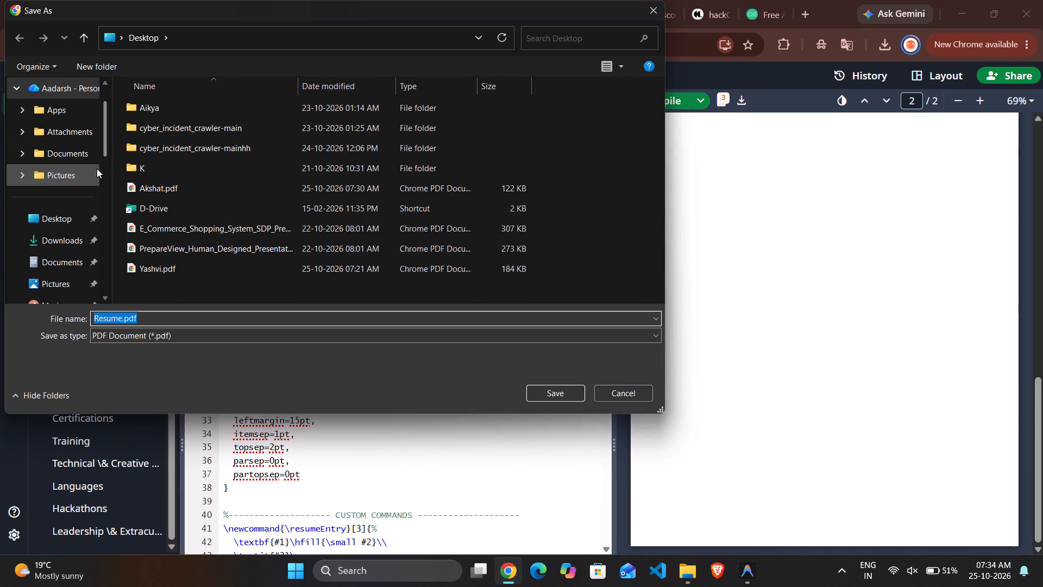
click(124, 316)
drag(121, 316, 56, 316)
text(Krity)
key(Return)
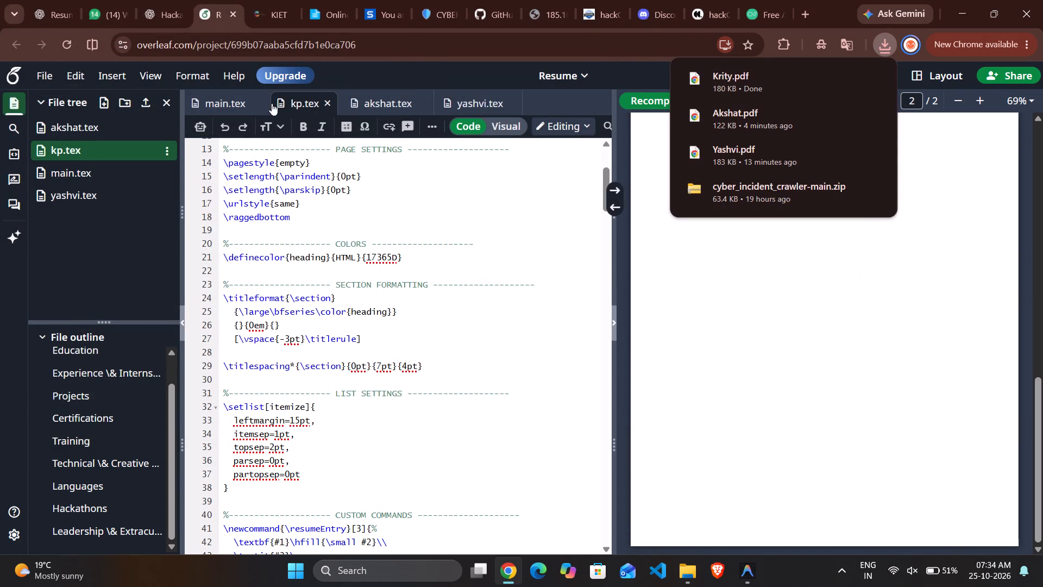
Open main.tex in the editor and recompile the project to render that resume.
click(233, 104)
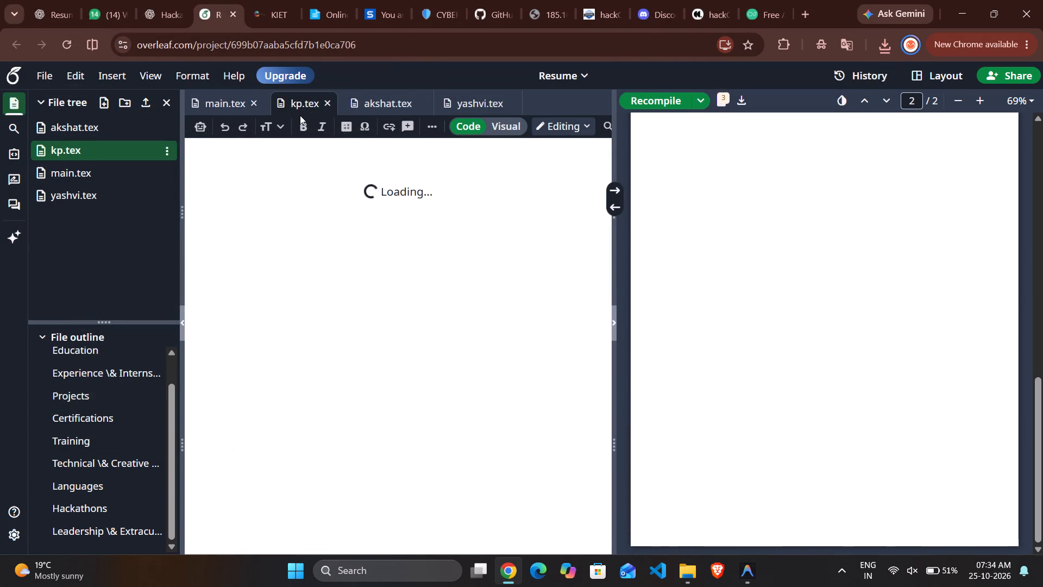
scroll(368, 258, up, 3)
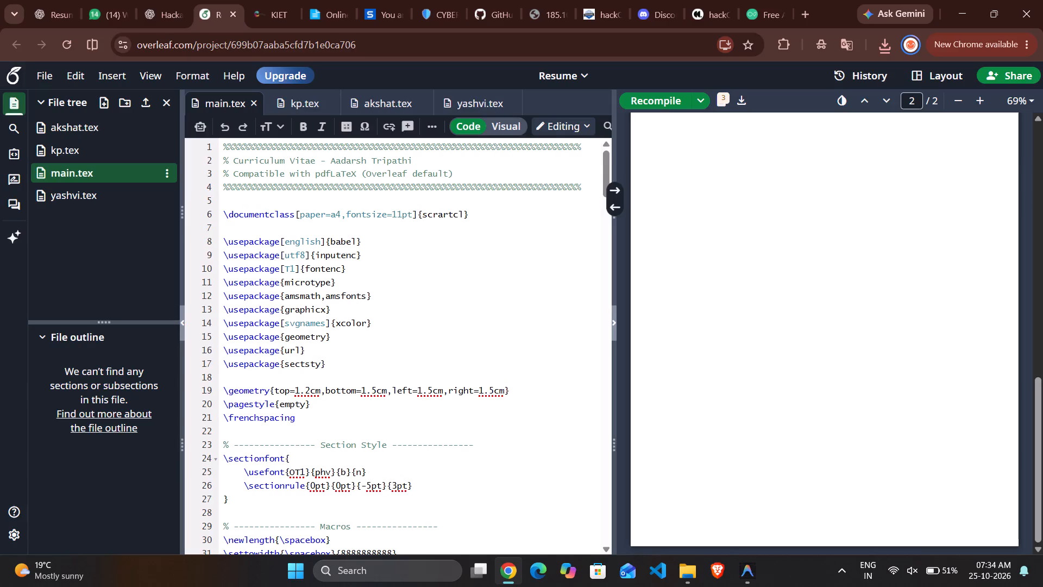
scroll(334, 232, down, 4)
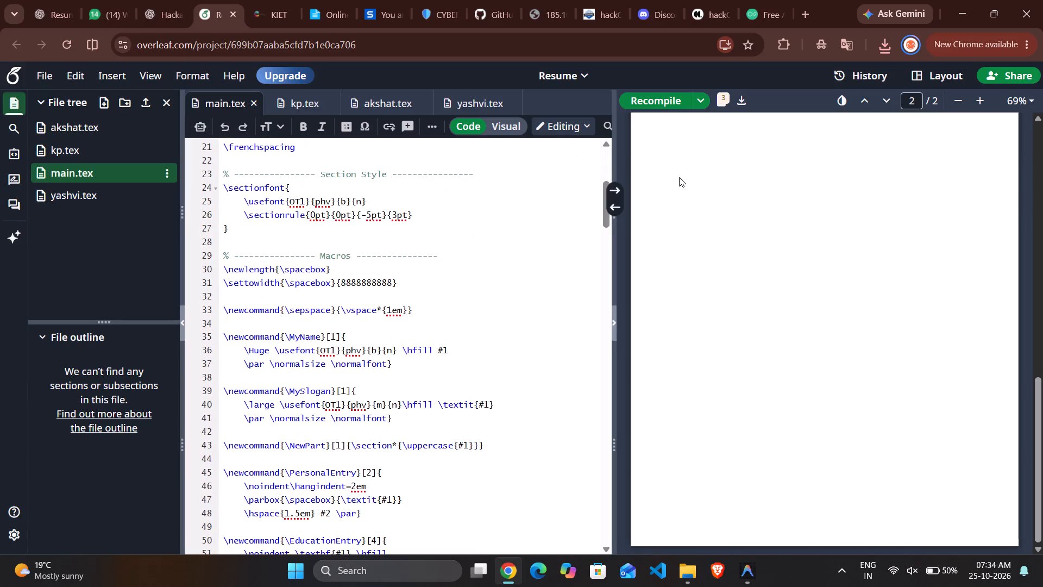
click(661, 102)
Review the compiled main.tex resume preview from Personal Details through Projects, Technical Skills, Certifications and Languages.
scroll(763, 188, up, 8)
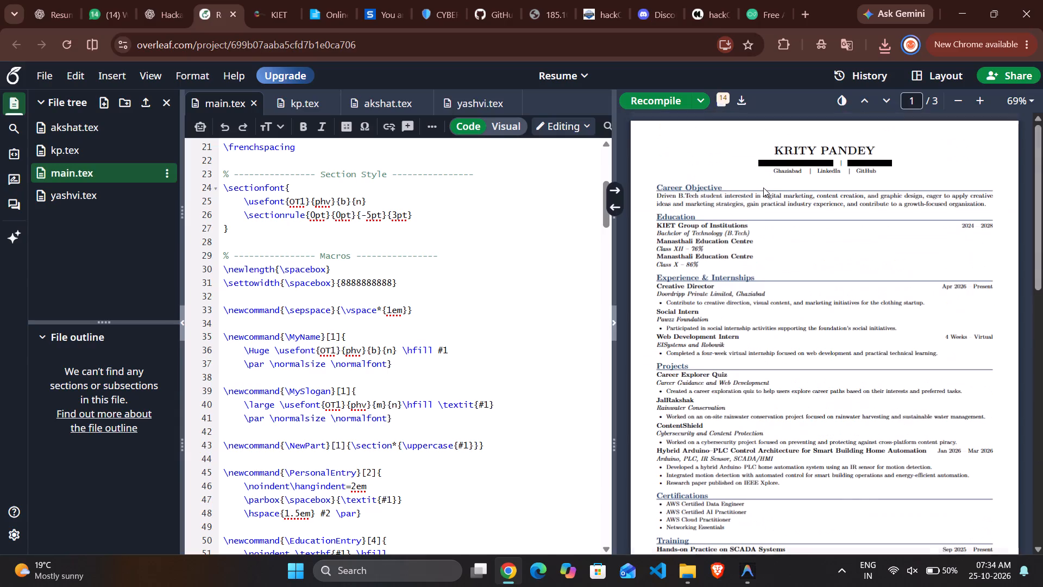
scroll(763, 188, up, 8)
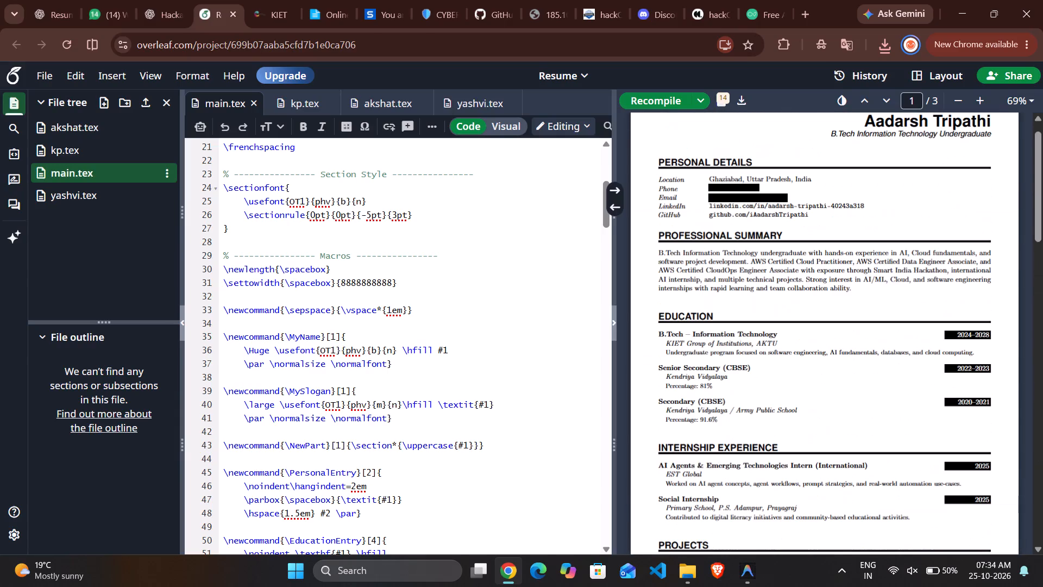
scroll(763, 188, down, 3)
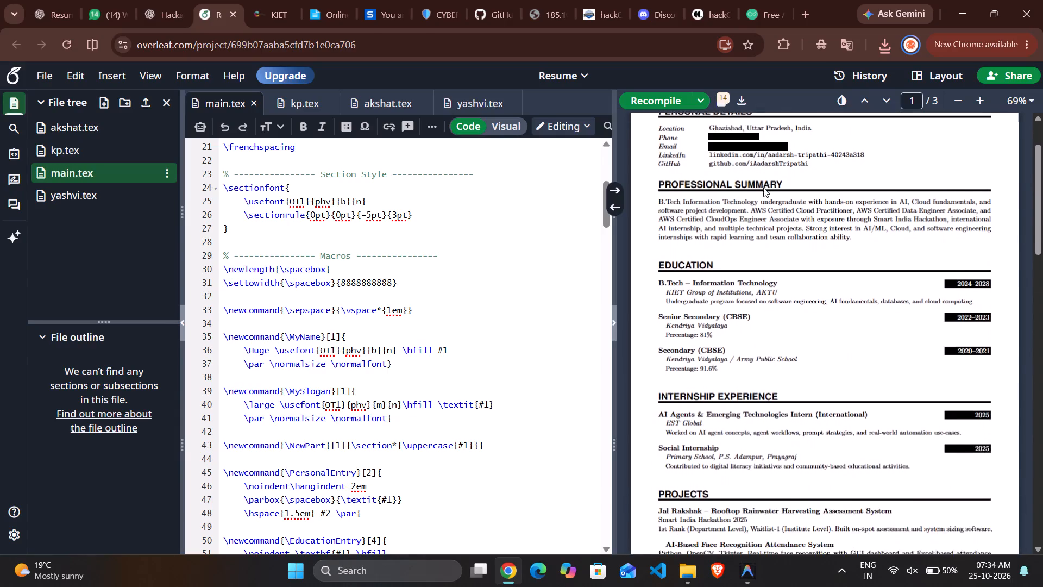
scroll(763, 188, down, 6)
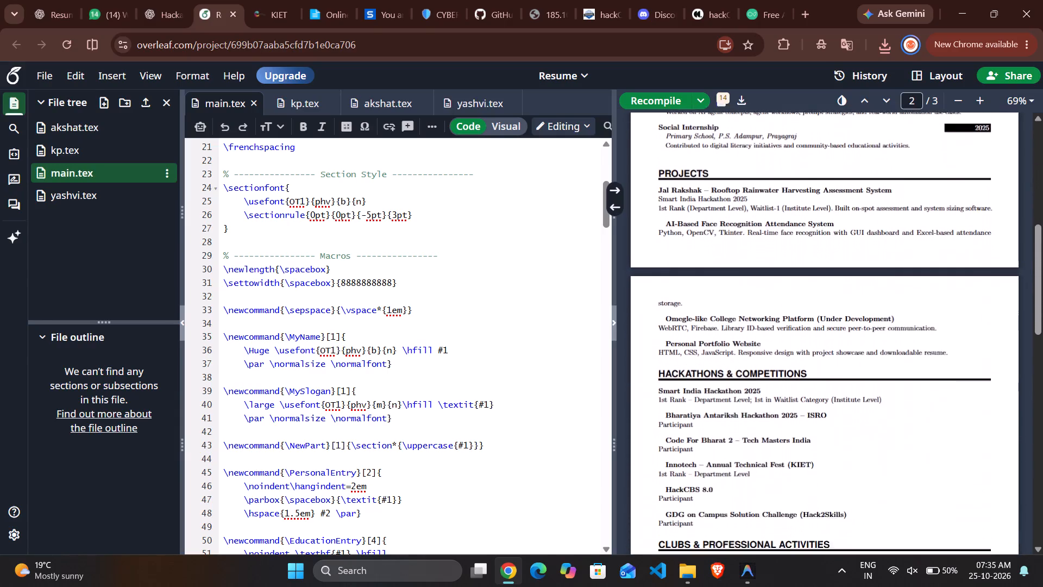
scroll(763, 188, down, 6)
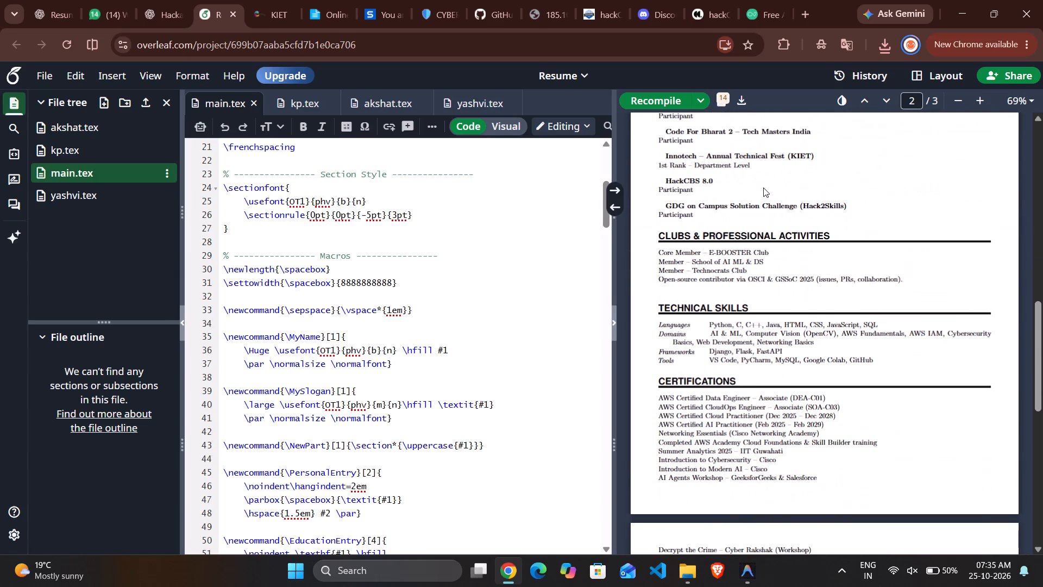
scroll(763, 188, down, 1)
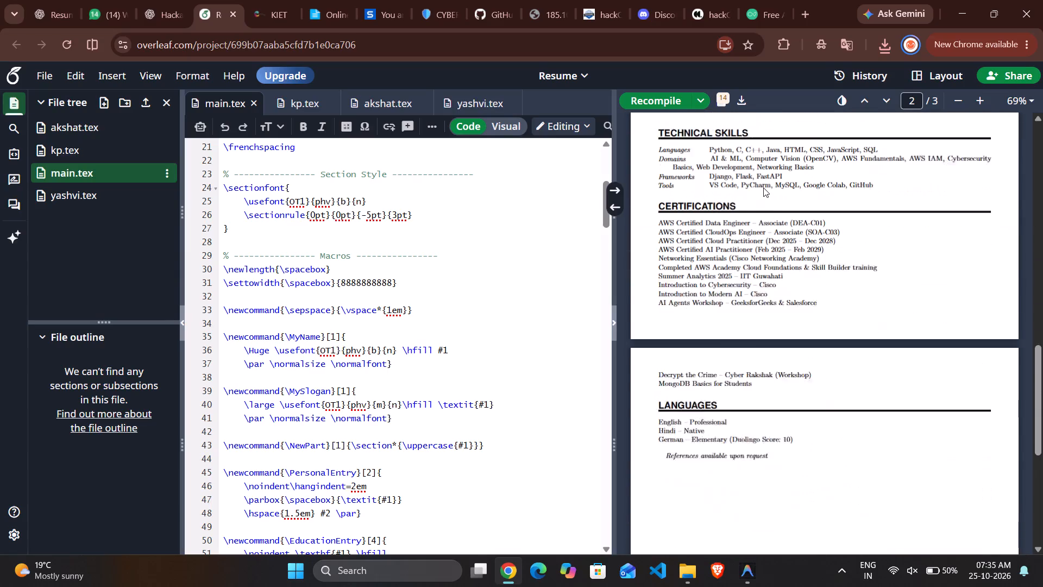
scroll(763, 188, down, 2)
scroll(763, 188, up, 8)
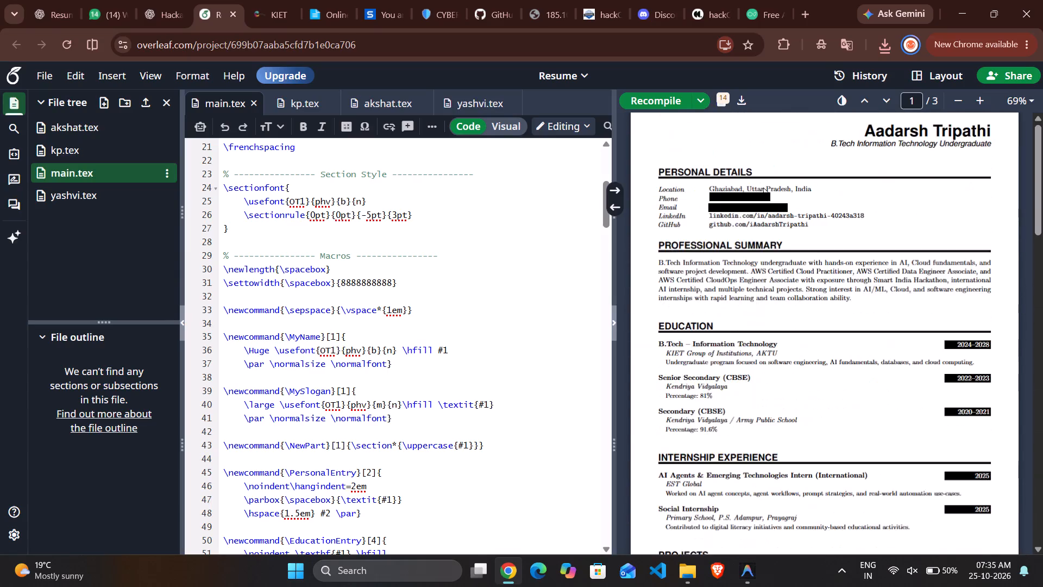
click(178, 0)
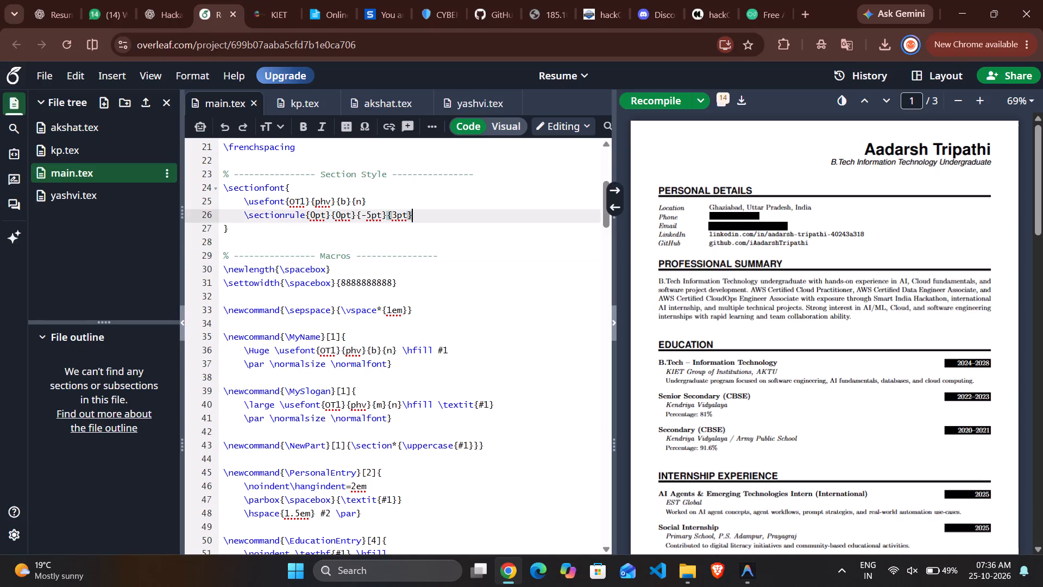
key(ctrl+a)
key(ctrl+v)
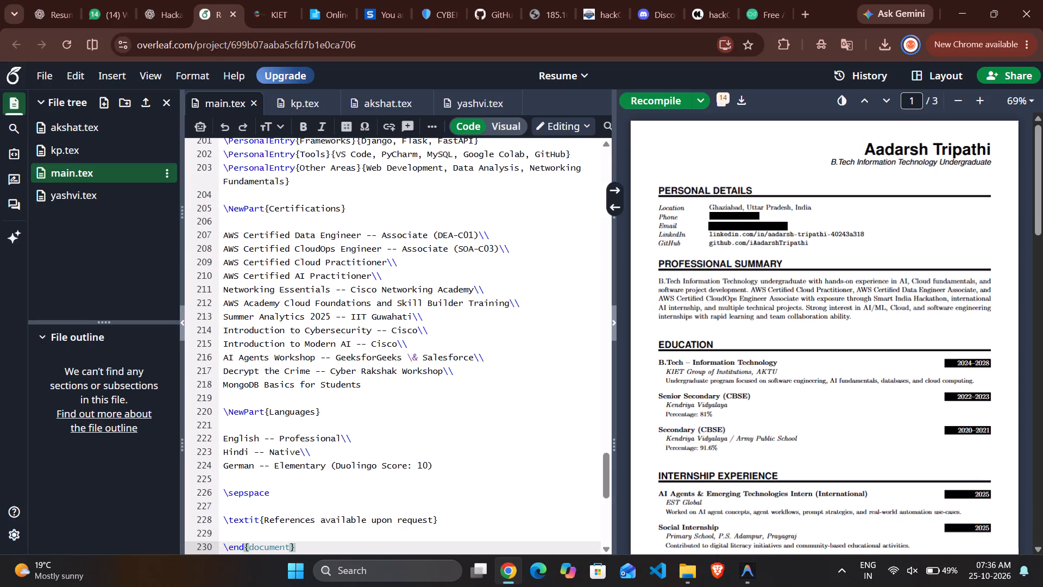
click(642, 98)
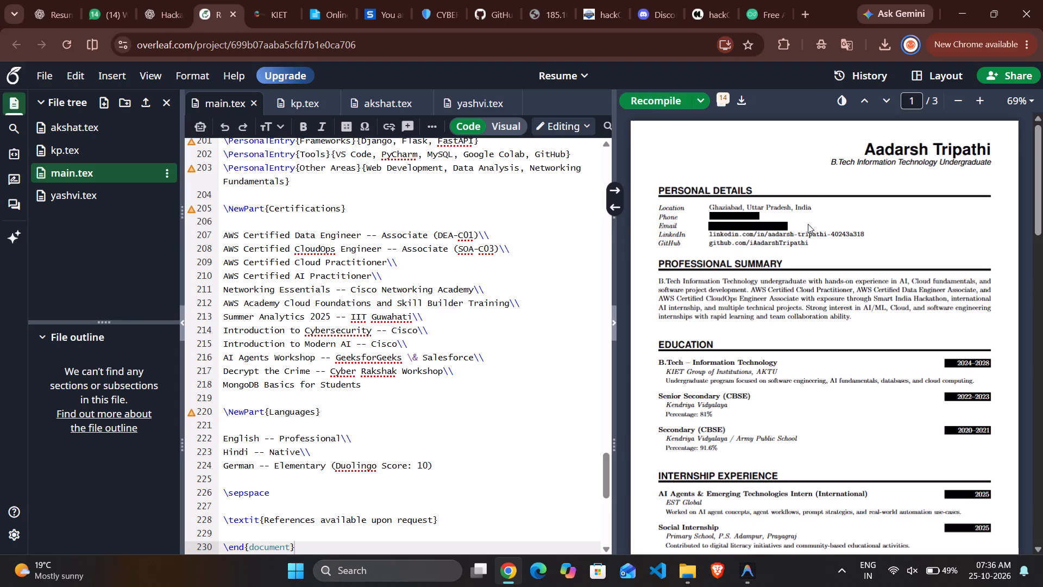
Review the recompiled resume PDF across its three pages, from the personal details and projects through the certifications and languages.
scroll(896, 272, down, 4)
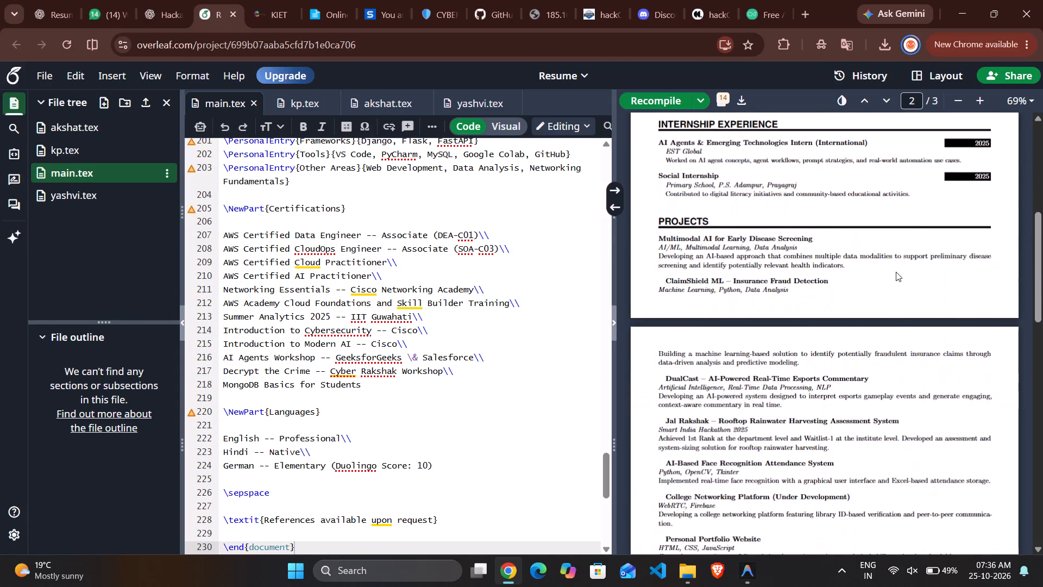
scroll(896, 272, down, 9)
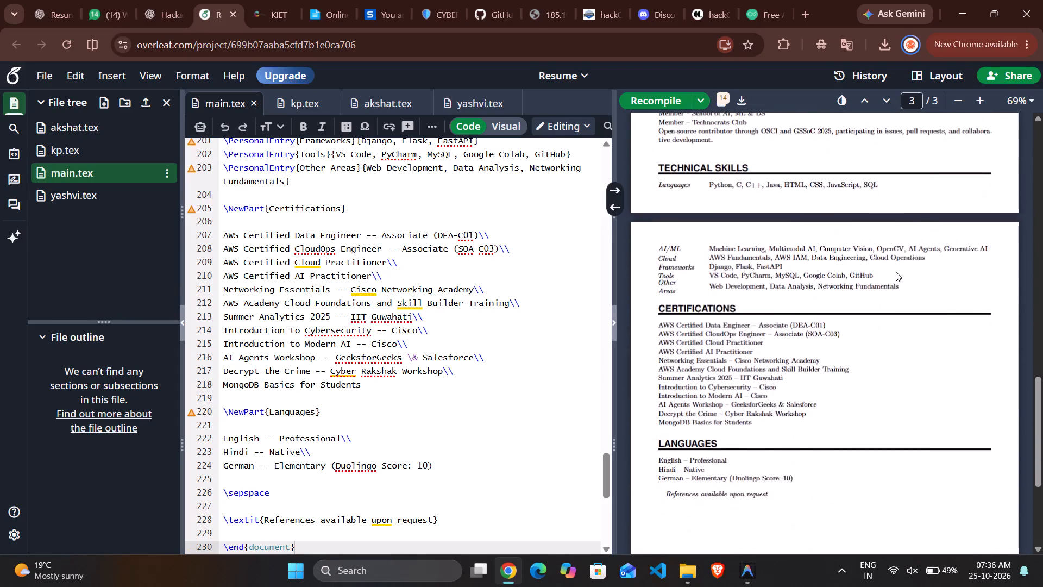
scroll(896, 272, up, 2)
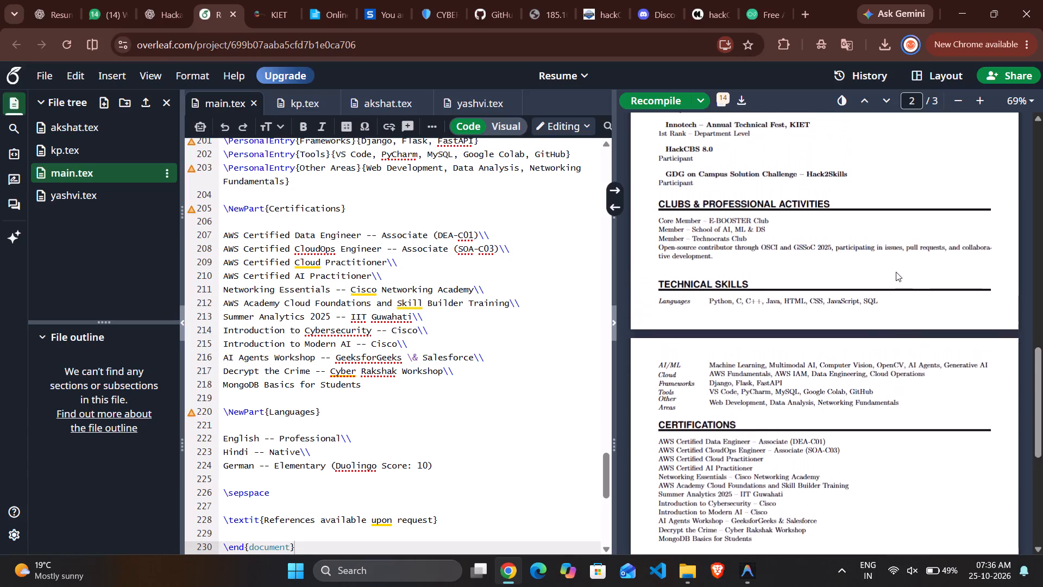
scroll(896, 272, up, 6)
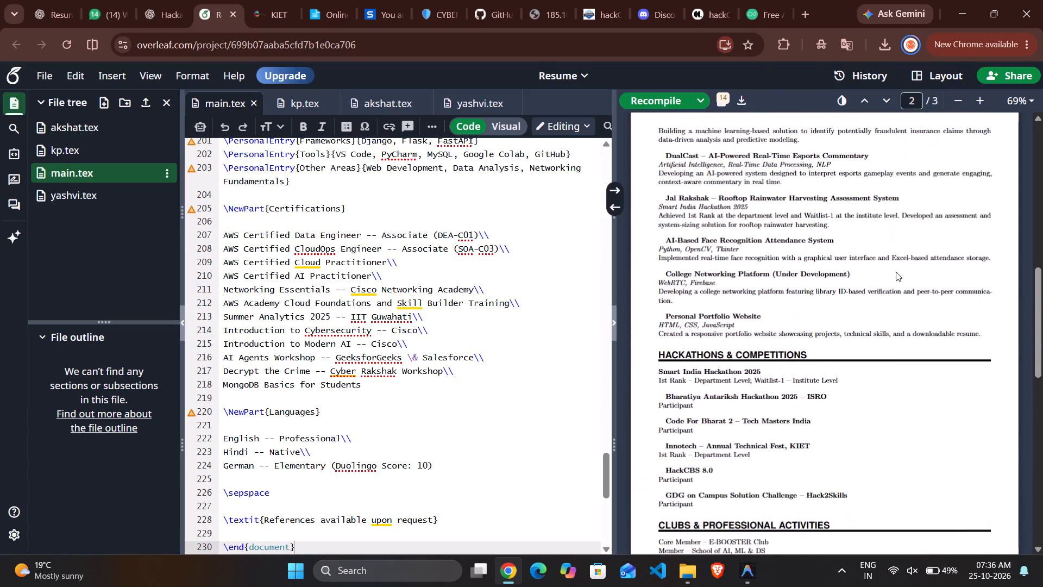
scroll(896, 272, up, 10)
scroll(896, 272, down, 12)
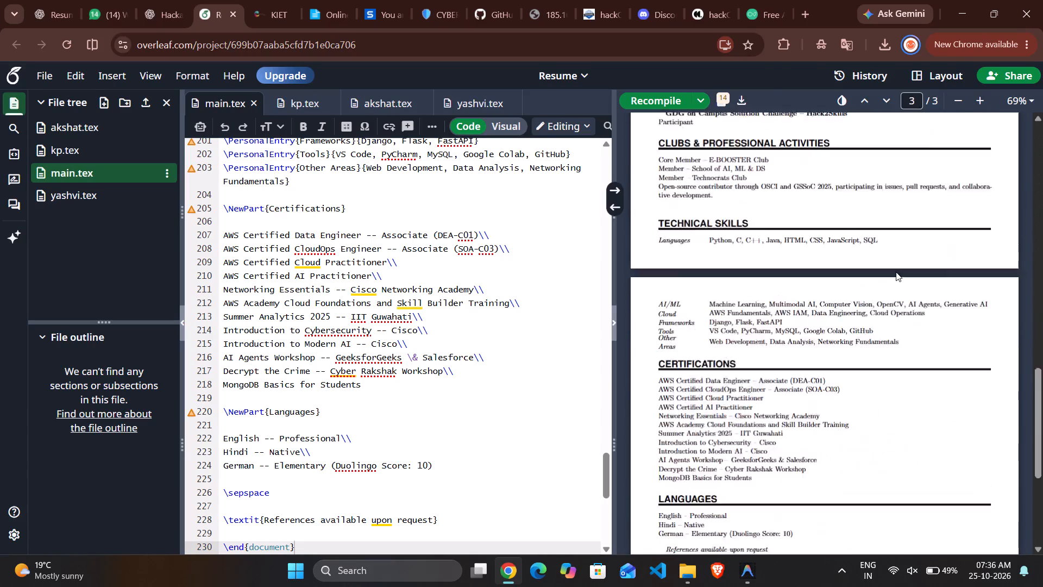
Download the compiled resume PDF to the Desktop under the file name Aadarsh.
click(745, 102)
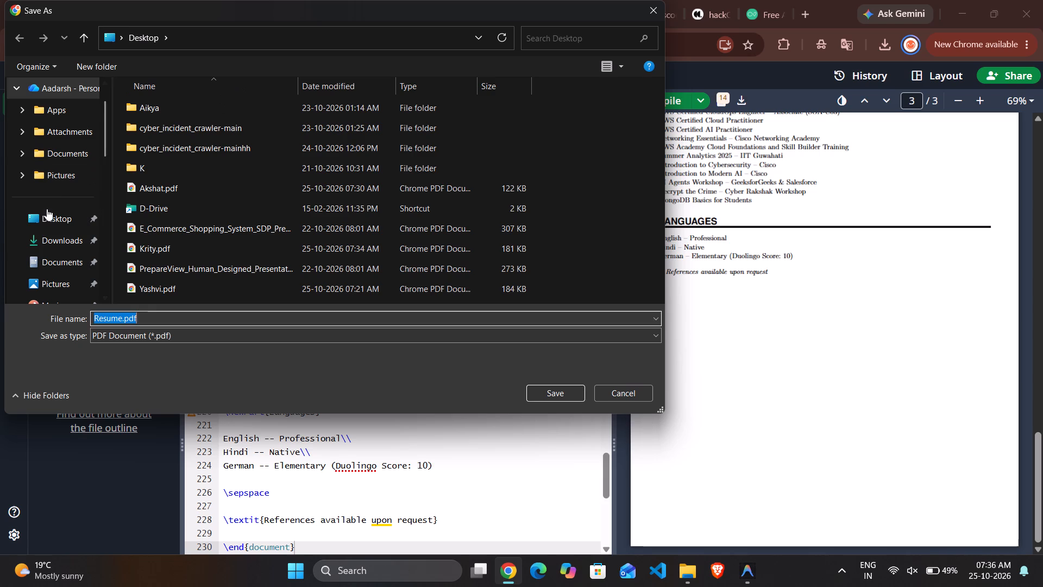
click(47, 209)
click(120, 321)
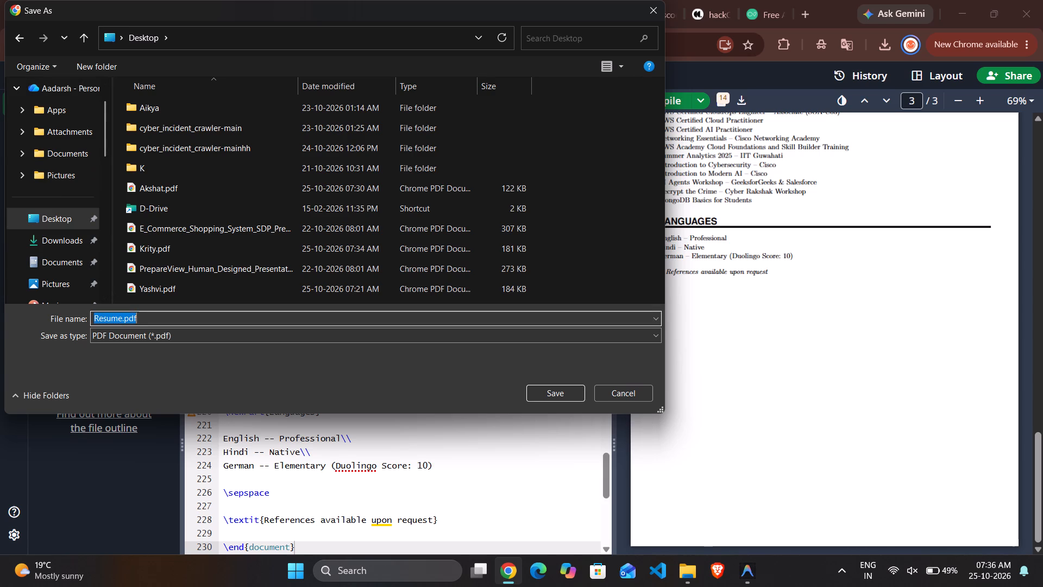
drag(122, 317, 71, 322)
text(Aadarsh)
key(Return)
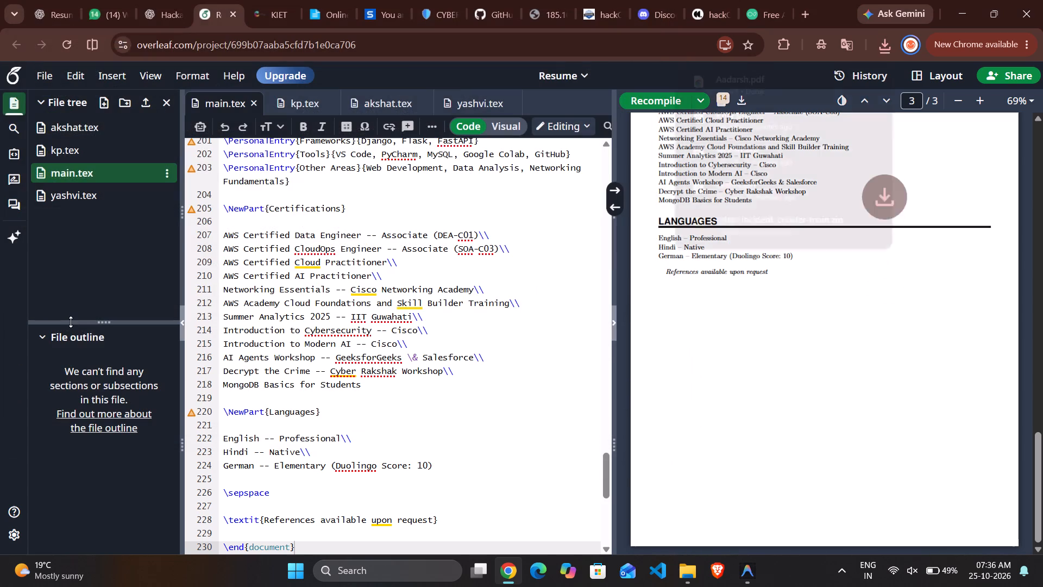
click(720, 397)
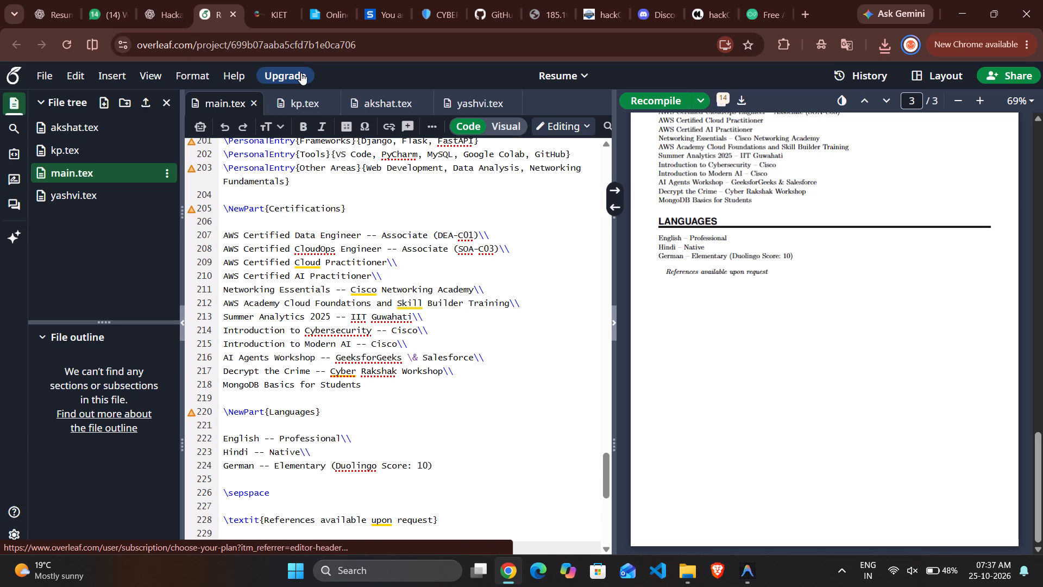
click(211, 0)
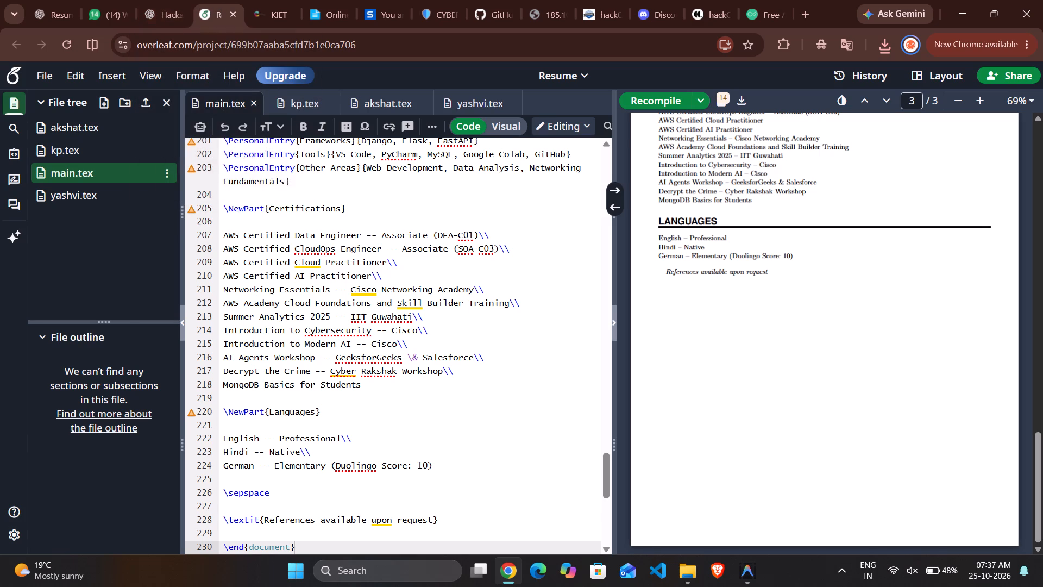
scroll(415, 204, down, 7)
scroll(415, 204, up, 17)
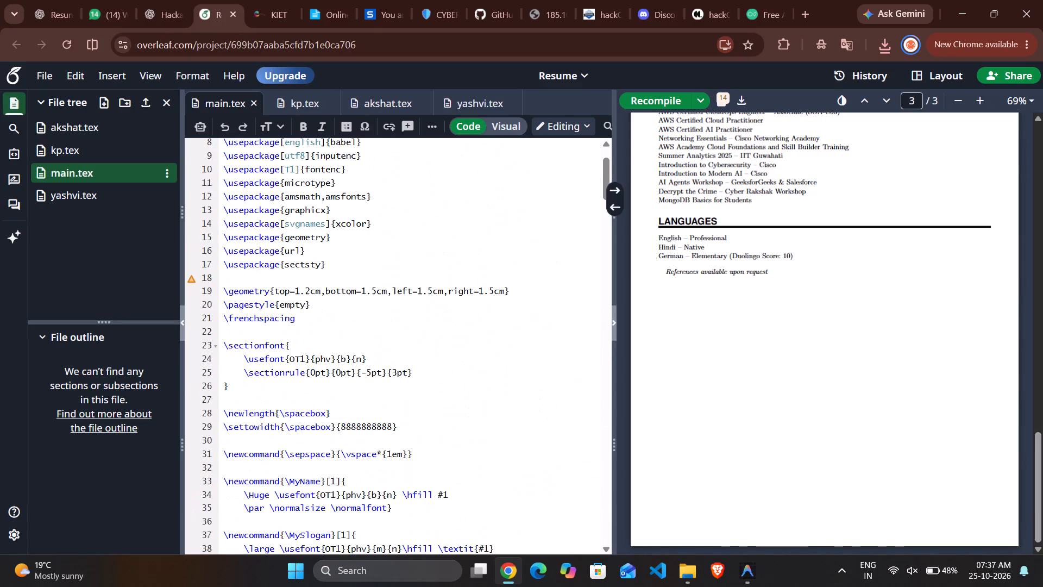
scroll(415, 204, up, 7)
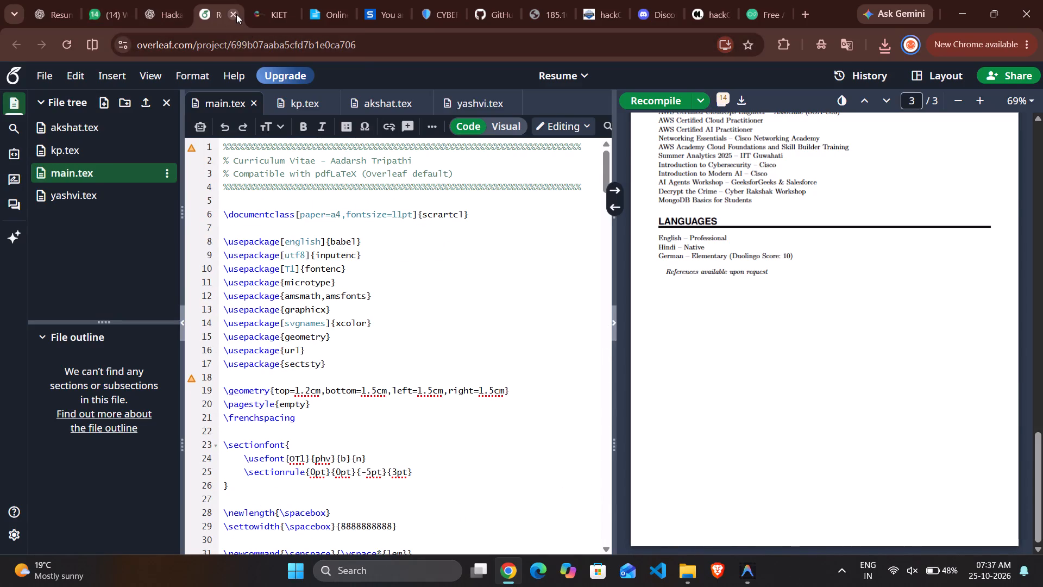